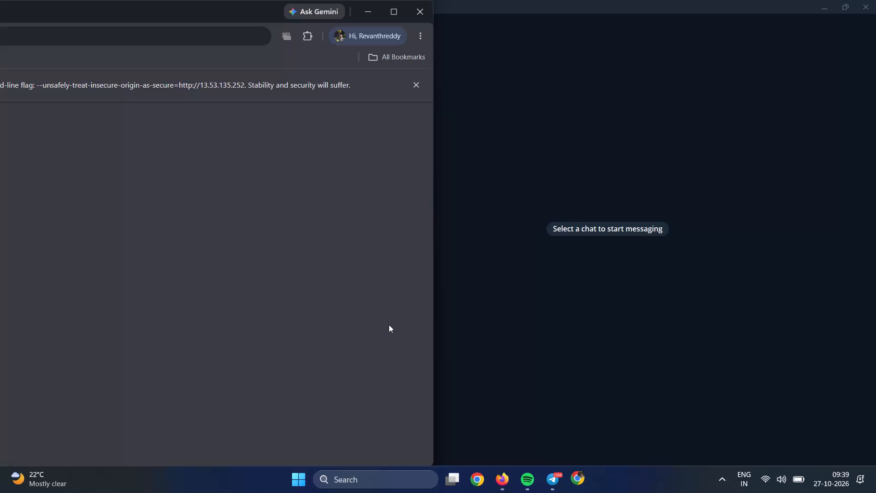
Maximize the new browser window.
{"action": "left_click", "coordinate": [397, 11]}
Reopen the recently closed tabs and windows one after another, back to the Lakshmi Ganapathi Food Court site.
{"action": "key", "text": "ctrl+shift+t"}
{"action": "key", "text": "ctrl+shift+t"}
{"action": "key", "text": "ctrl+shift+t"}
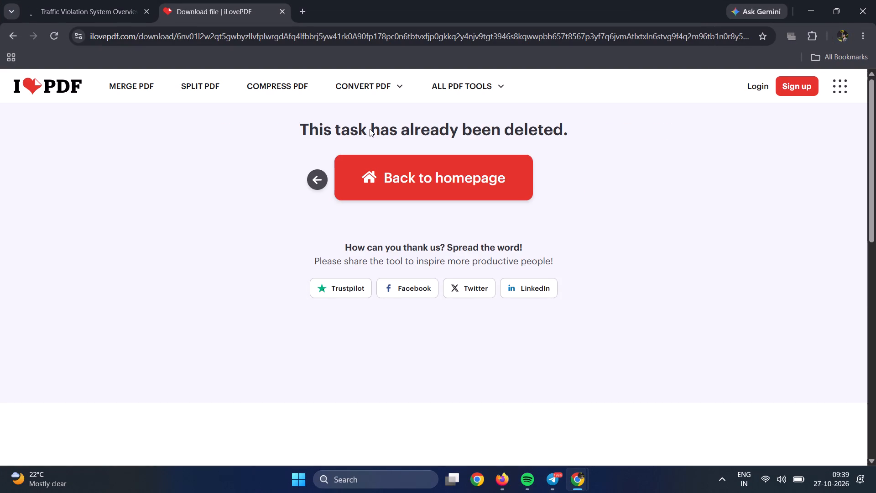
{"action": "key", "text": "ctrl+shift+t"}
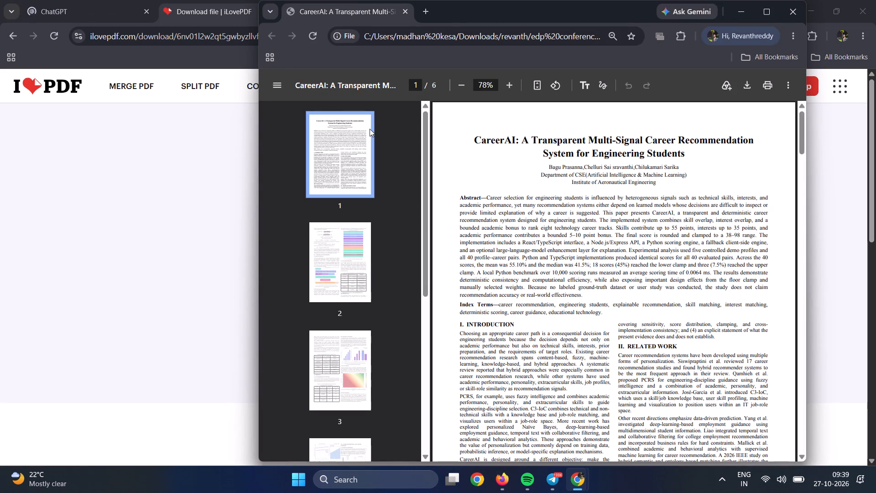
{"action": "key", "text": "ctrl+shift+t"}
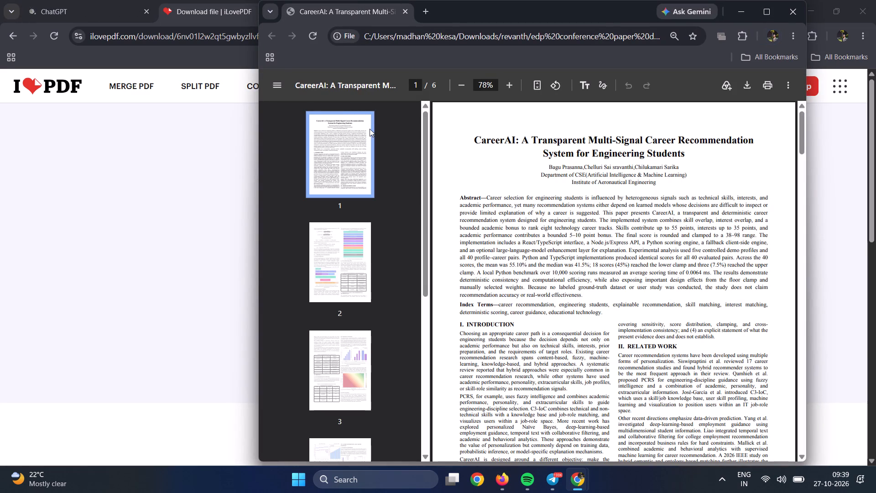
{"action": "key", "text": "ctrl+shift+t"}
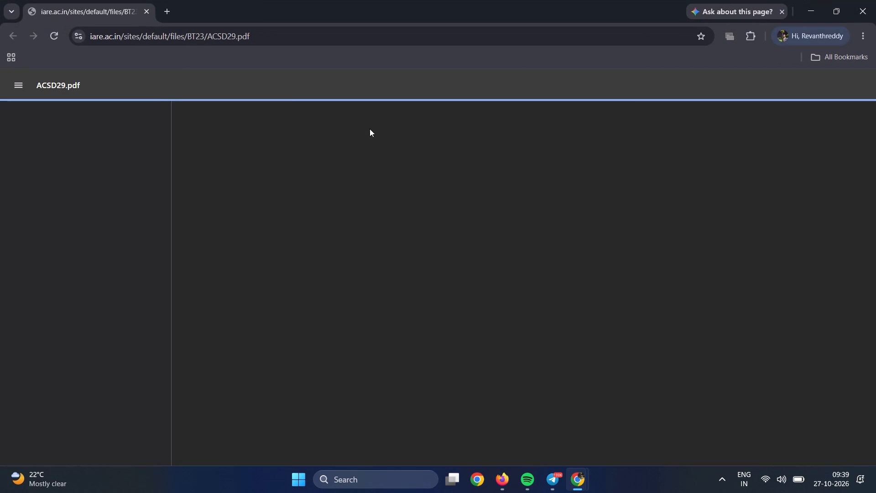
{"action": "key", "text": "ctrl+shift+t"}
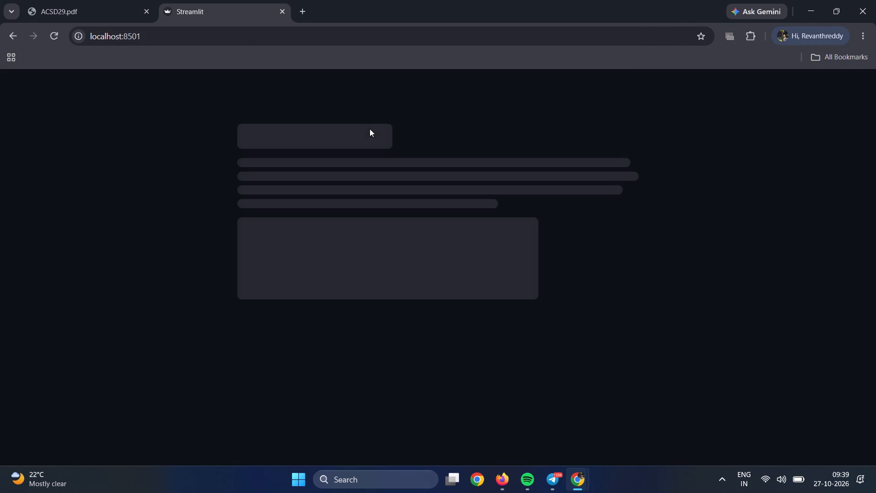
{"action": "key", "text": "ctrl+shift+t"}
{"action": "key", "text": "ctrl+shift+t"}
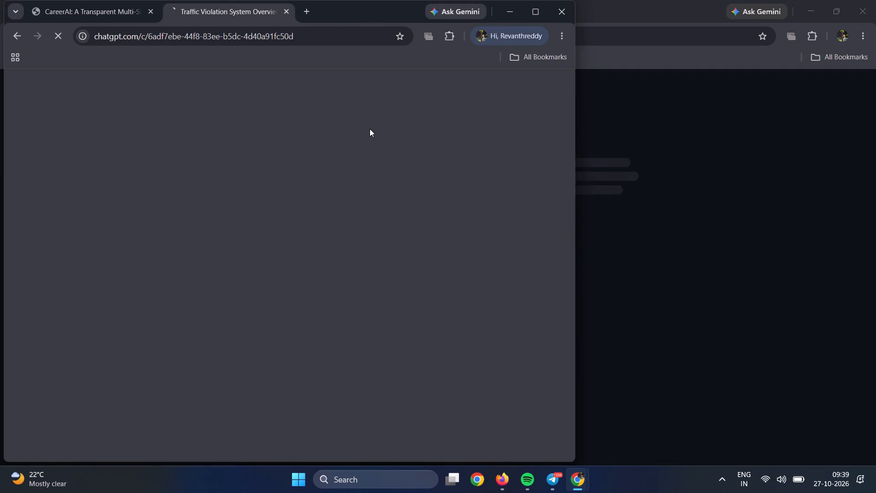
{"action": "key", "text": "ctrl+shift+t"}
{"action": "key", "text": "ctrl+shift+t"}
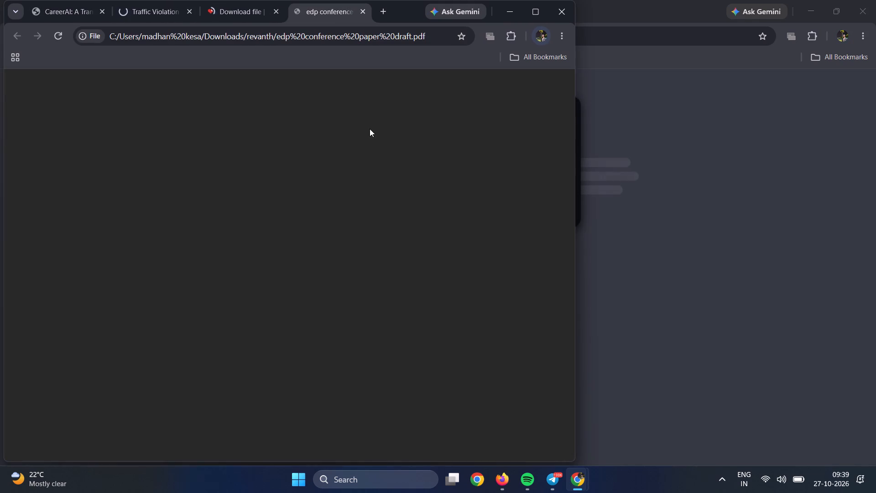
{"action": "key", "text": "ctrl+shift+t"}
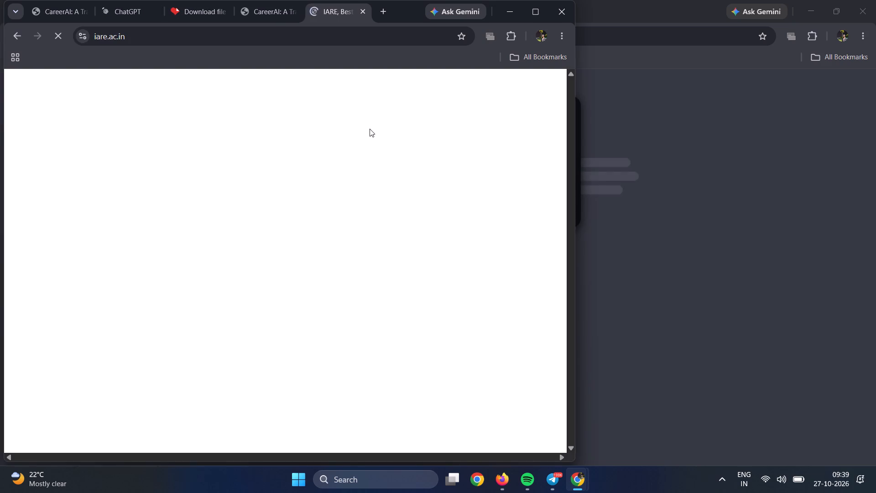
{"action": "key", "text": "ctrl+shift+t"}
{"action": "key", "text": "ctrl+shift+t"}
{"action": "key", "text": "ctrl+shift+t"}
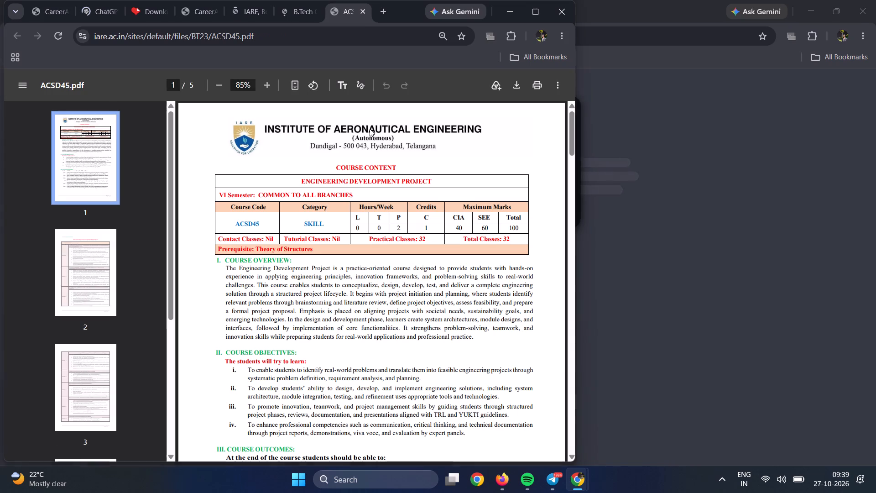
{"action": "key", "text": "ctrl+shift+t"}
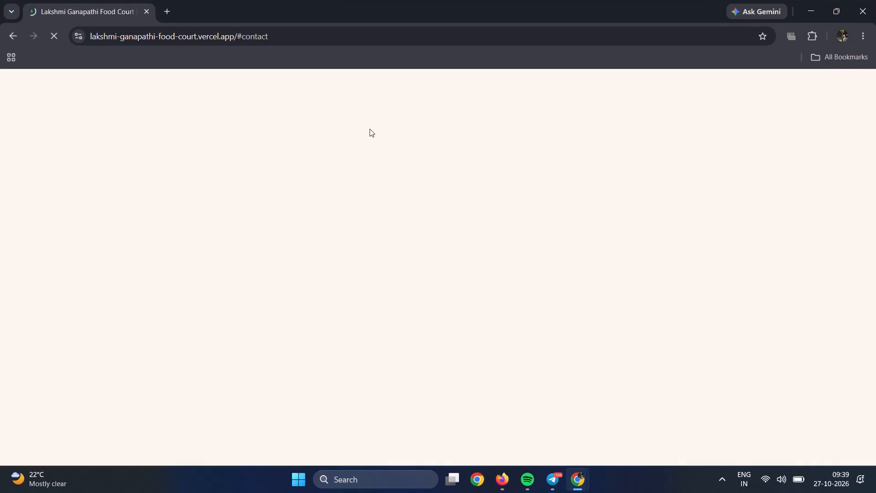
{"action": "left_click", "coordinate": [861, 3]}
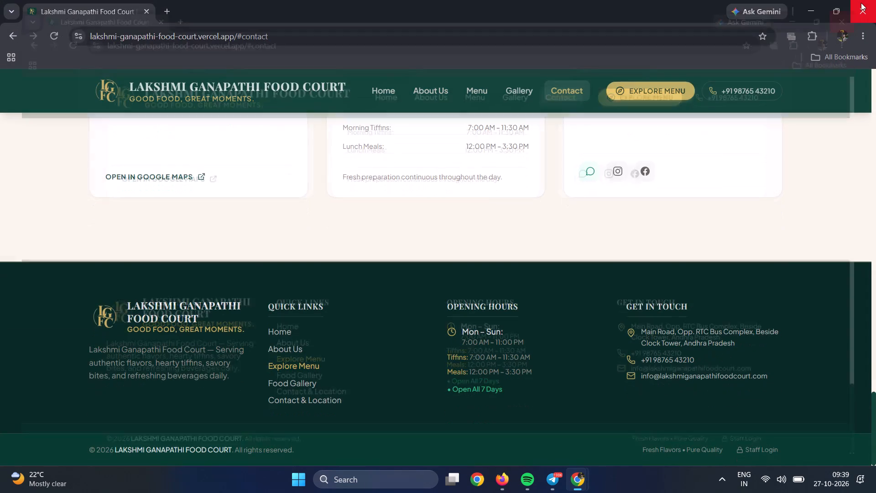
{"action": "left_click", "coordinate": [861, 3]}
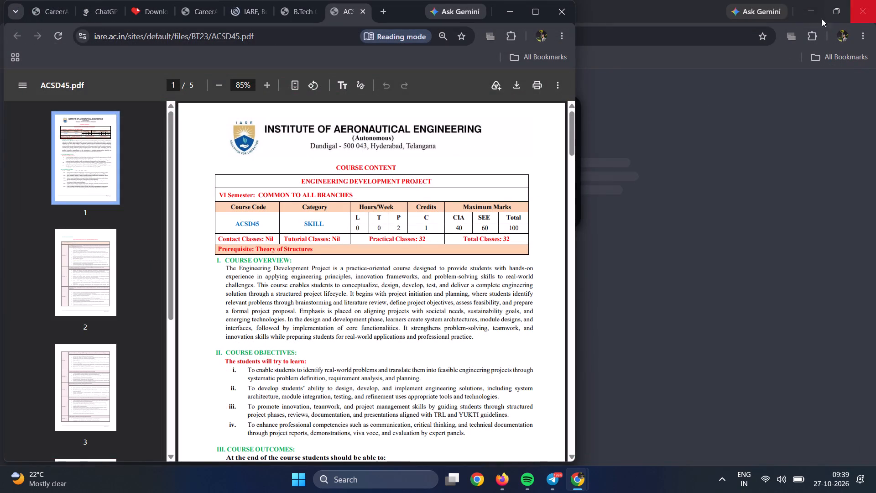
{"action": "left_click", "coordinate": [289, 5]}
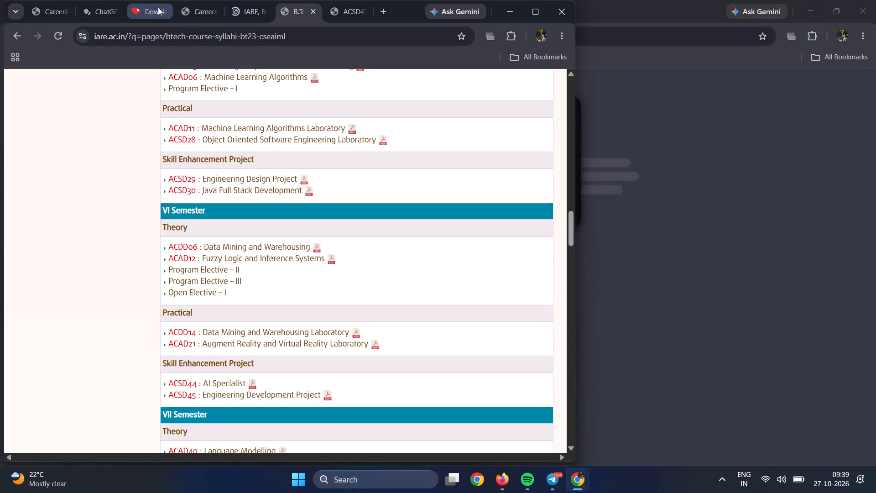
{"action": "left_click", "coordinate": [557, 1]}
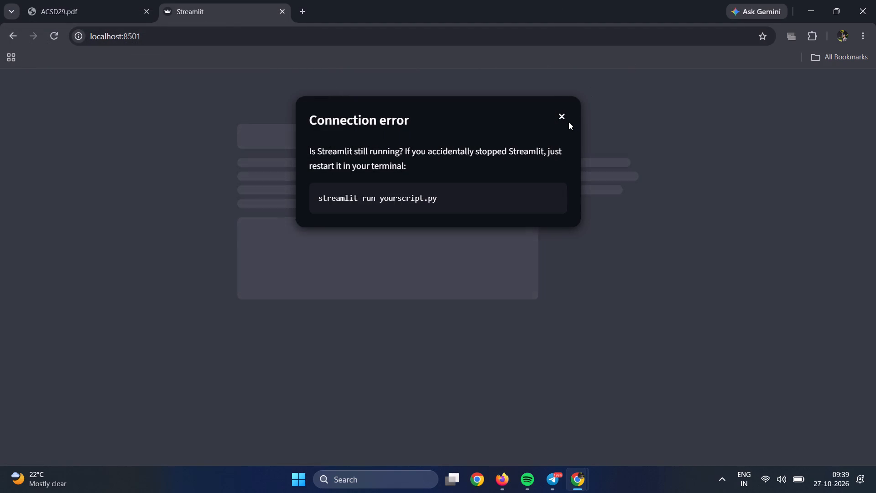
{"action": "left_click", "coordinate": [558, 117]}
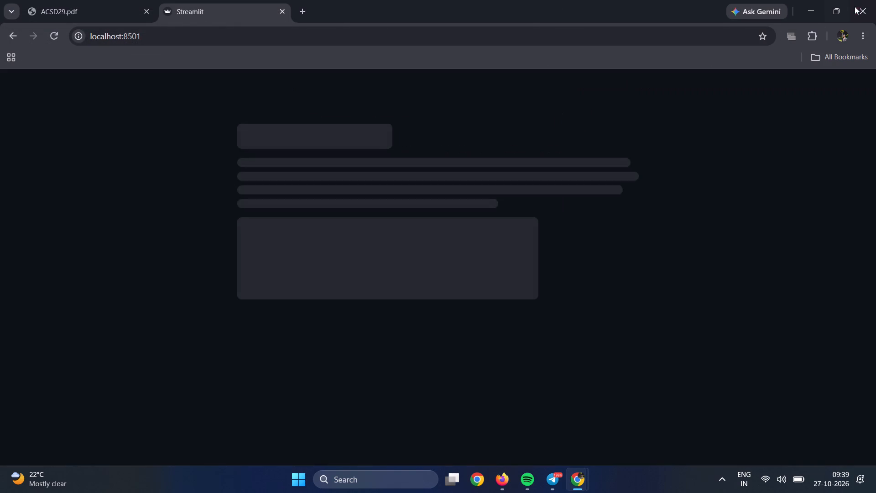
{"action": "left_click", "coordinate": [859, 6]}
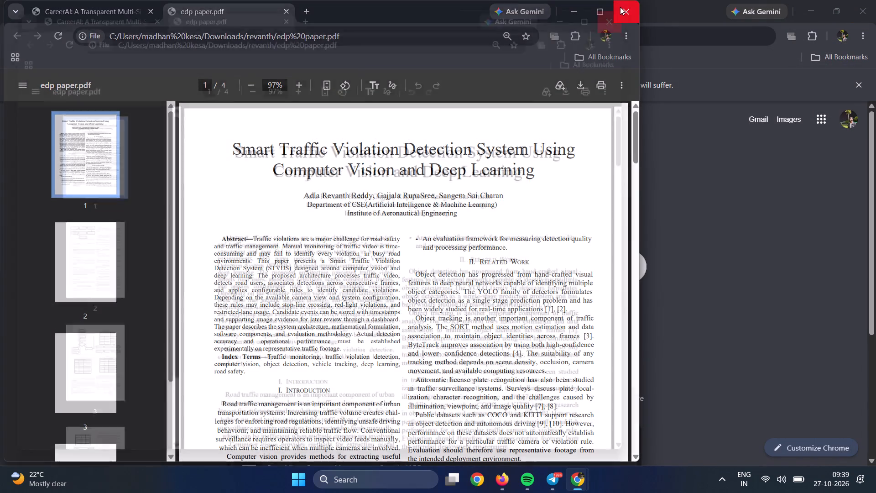
{"action": "scroll", "coordinate": [446, 186], "scroll_direction": "down", "scroll_amount": 4}
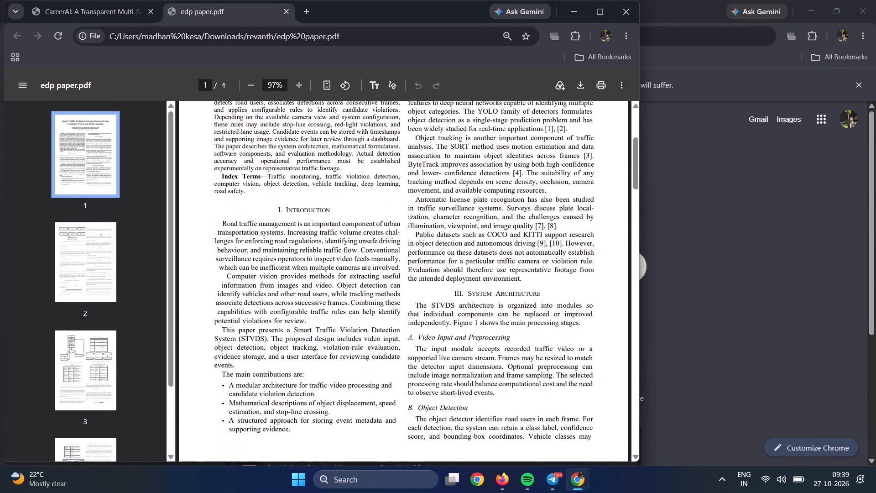
{"action": "scroll", "coordinate": [446, 186], "scroll_direction": "down", "scroll_amount": 2}
{"action": "scroll", "coordinate": [446, 186], "scroll_direction": "up", "scroll_amount": 5}
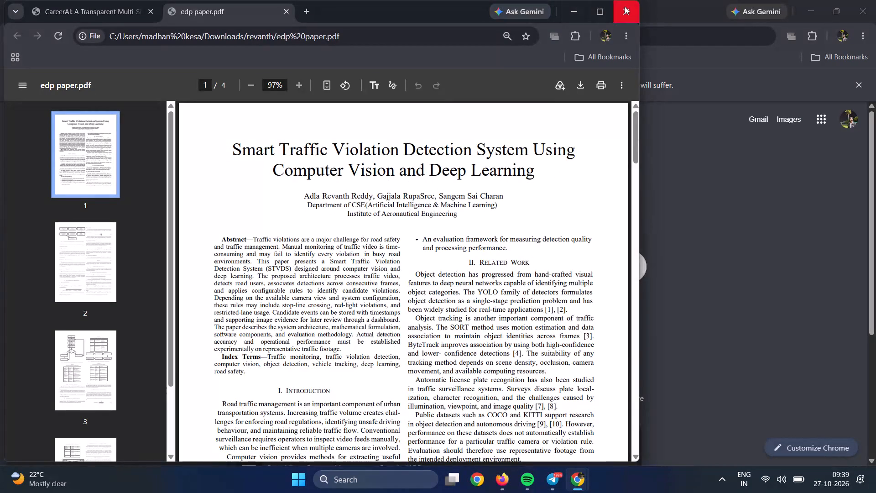
{"action": "left_click", "coordinate": [625, 6]}
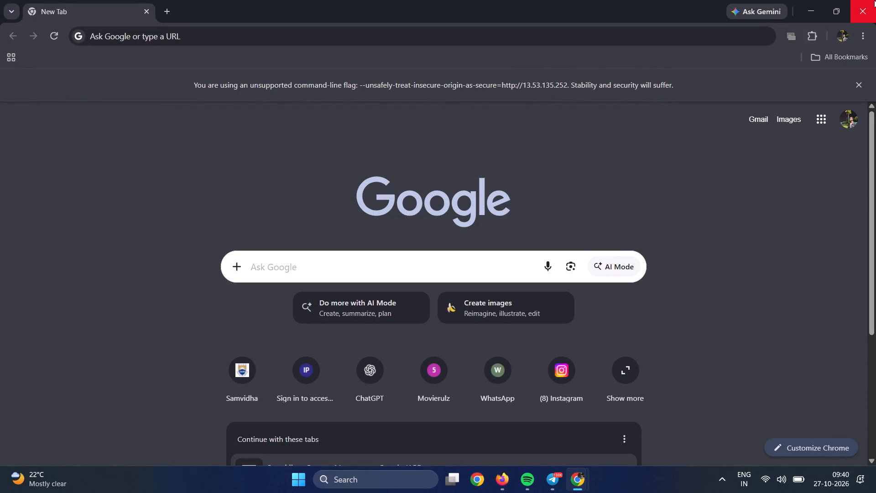
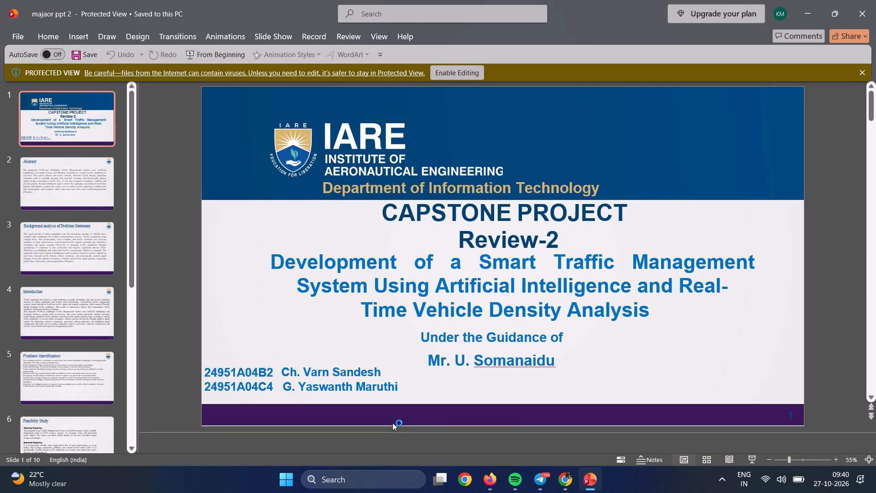
Enable editing for the protected capstone presentation.
{"action": "left_click", "coordinate": [466, 73]}
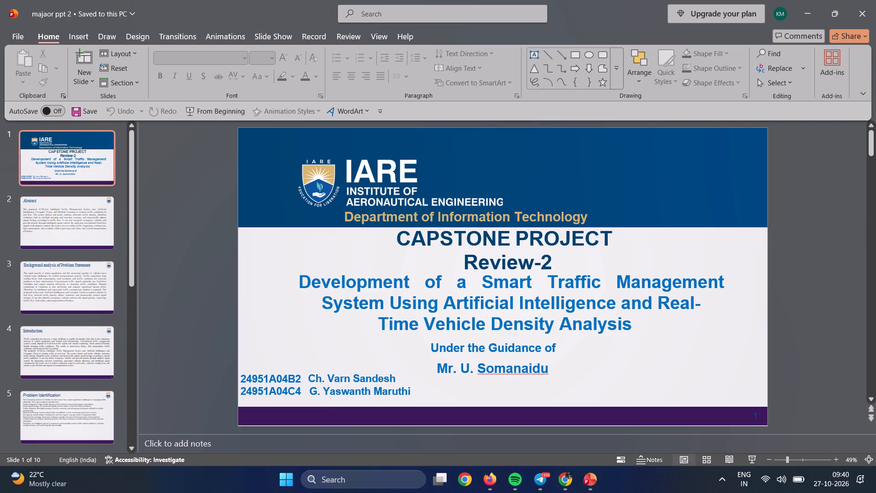
Delete the "CAPSTONE PROJECT Review-2" heading text from the first slide.
{"action": "left_click_drag", "start_coordinate": [556, 255], "coordinate": [459, 232]}
{"action": "key", "text": "BackSpace"}
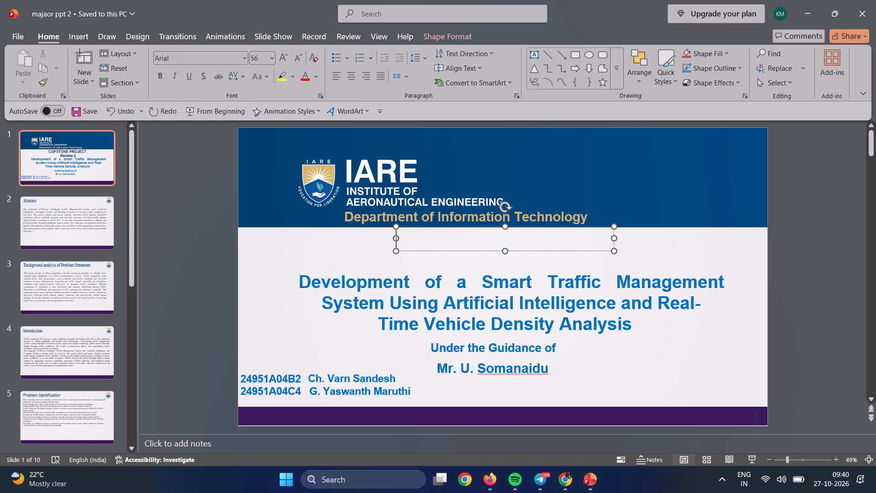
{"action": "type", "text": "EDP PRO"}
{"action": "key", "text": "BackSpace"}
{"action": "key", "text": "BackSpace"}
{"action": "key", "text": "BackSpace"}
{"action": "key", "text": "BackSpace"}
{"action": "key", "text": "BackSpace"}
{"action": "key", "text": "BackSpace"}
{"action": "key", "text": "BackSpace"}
Delete the empty title placeholder from the first slide.
{"action": "left_click", "coordinate": [817, 290]}
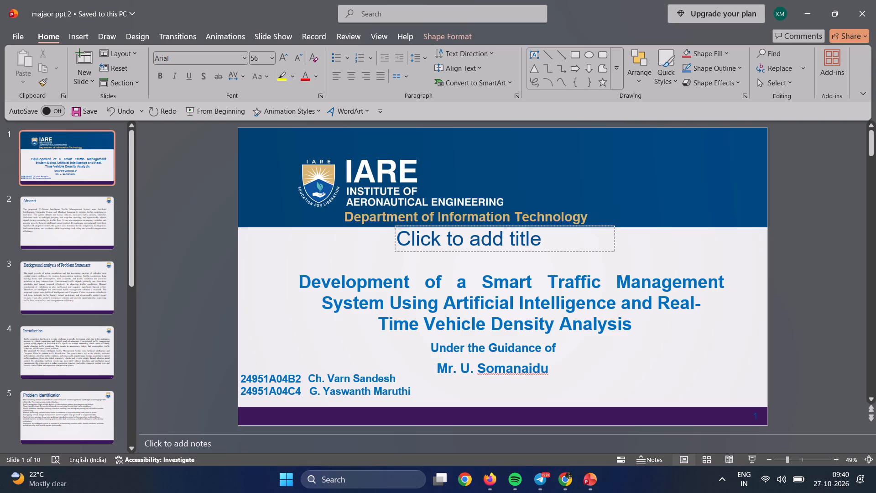
{"action": "left_click", "coordinate": [542, 252]}
{"action": "key", "text": "Delete"}
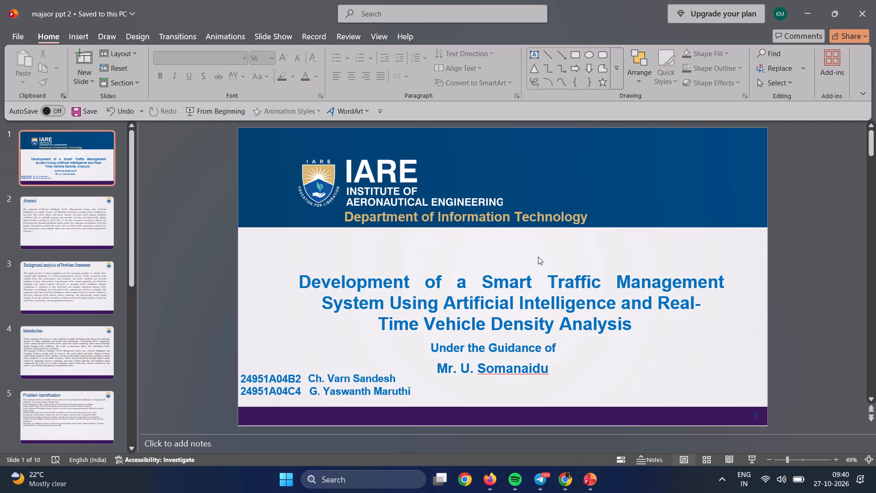
Move the project title and guidance text box up to just below the blue header band.
{"action": "left_click", "coordinate": [534, 269]}
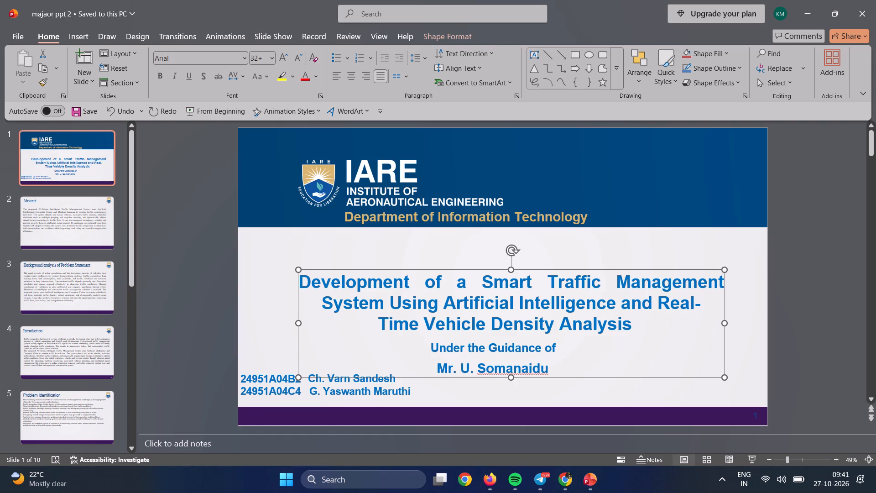
{"action": "left_click_drag", "start_coordinate": [528, 269], "coordinate": [523, 251]}
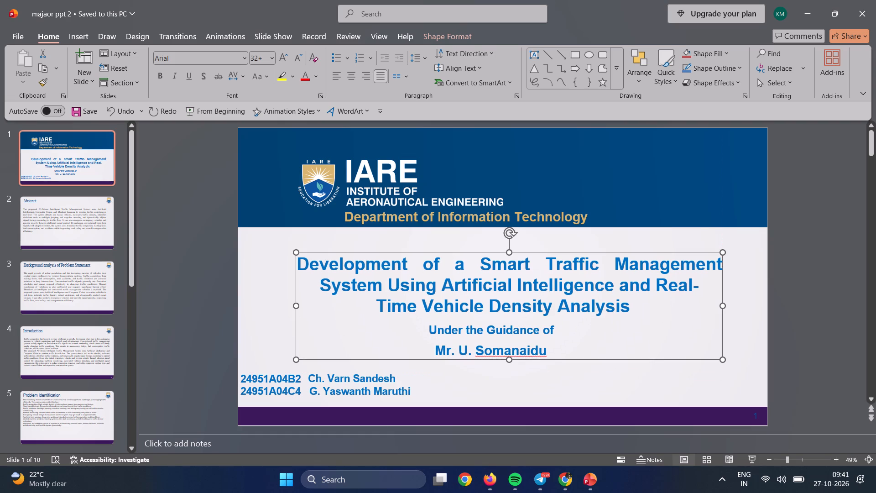
{"action": "left_click_drag", "start_coordinate": [524, 252], "coordinate": [515, 236]}
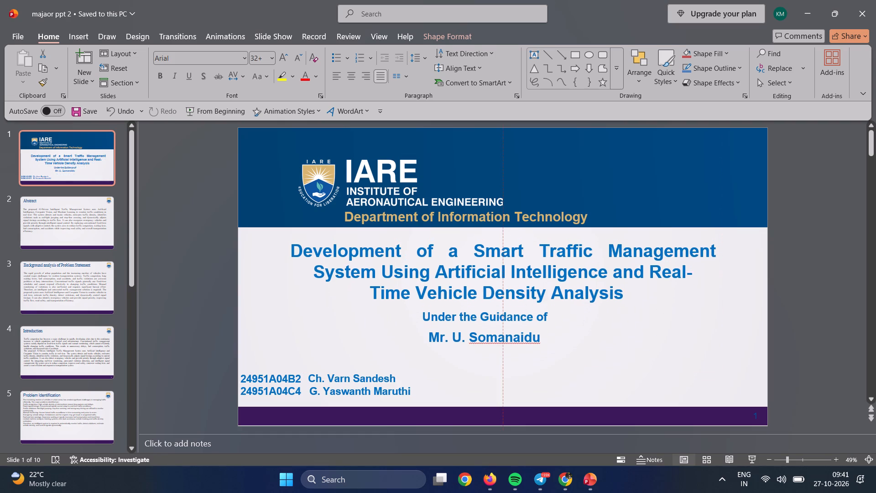
{"action": "left_click_drag", "start_coordinate": [515, 236], "coordinate": [513, 241]}
Replace the guide's title and name under "Under the Guidance of" with "Ms." and the new guide's name.
{"action": "left_click_drag", "start_coordinate": [540, 334], "coordinate": [511, 336]}
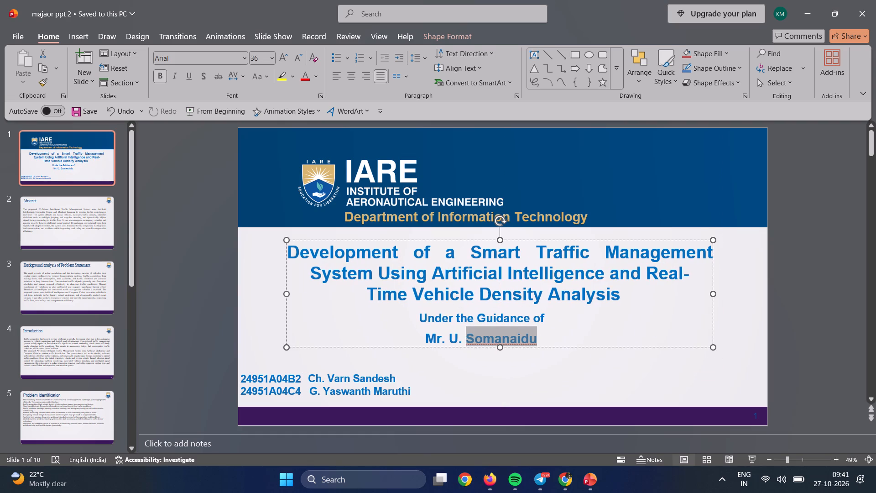
{"action": "left_click_drag", "start_coordinate": [511, 336], "coordinate": [453, 342]}
{"action": "key", "text": "BackSpace"}
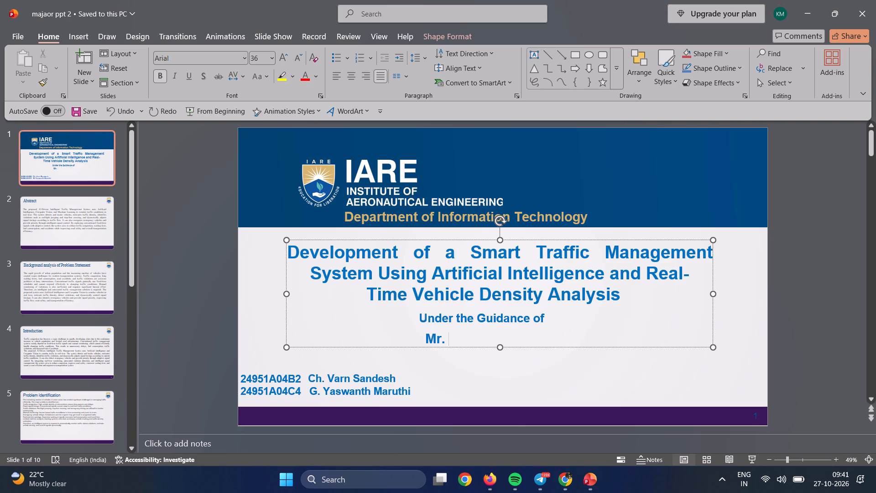
{"action": "key", "text": "Left"}
{"action": "key", "text": "Left"}
{"action": "key", "text": "BackSpace"}
{"action": "key", "text": "s"}
{"action": "key", "text": "Right"}
{"action": "type", "text": "NDU"}
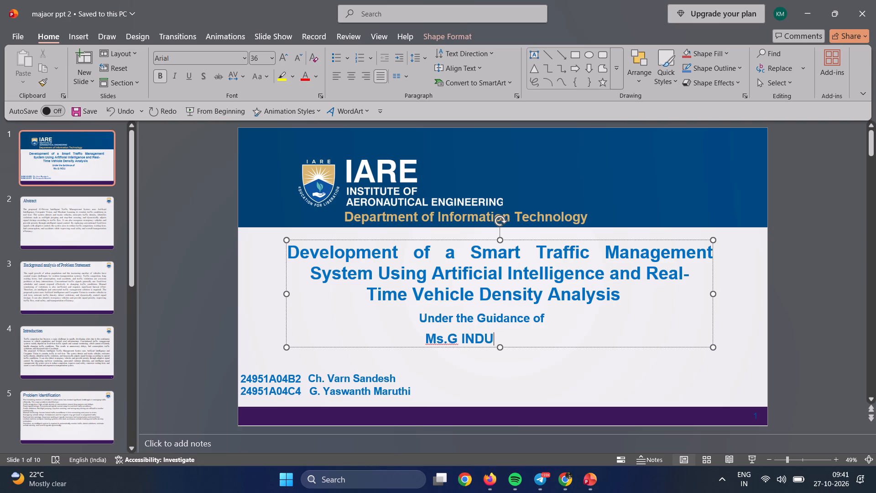
Remove the student roll numbers and names, including their text box, from the title slide.
{"action": "left_click_drag", "start_coordinate": [408, 393], "coordinate": [329, 368]}
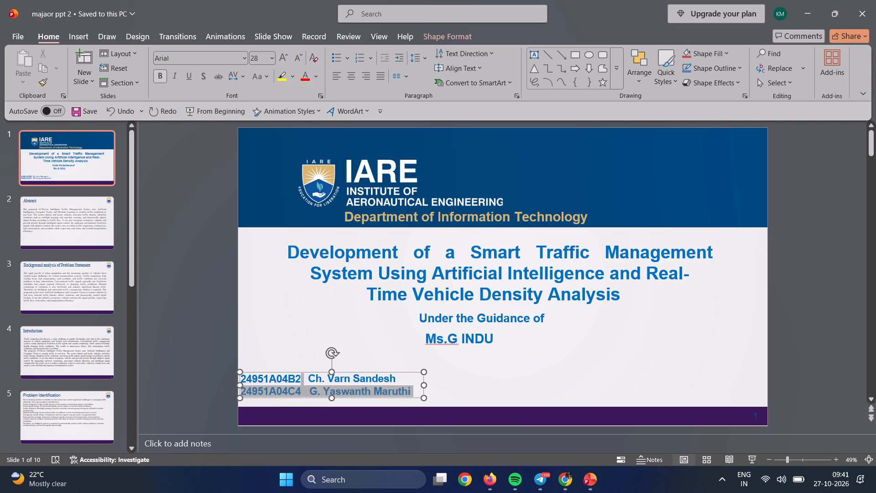
{"action": "left_click_drag", "start_coordinate": [329, 368], "coordinate": [251, 376]}
{"action": "key", "text": "Delete"}
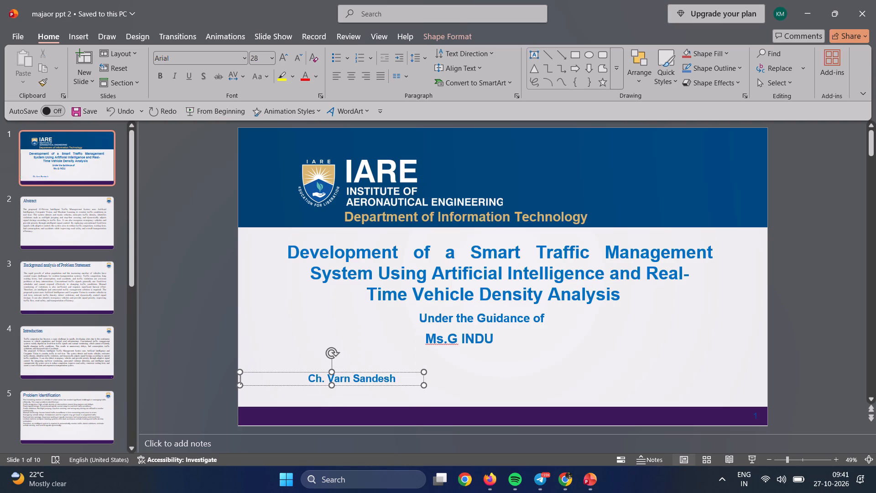
{"action": "left_click", "coordinate": [347, 377]}
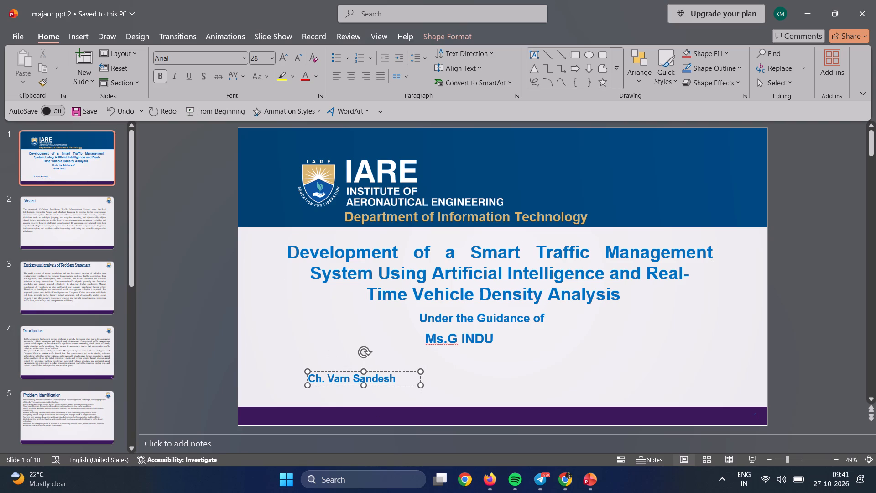
{"action": "triple_click", "coordinate": [347, 377]}
{"action": "key", "text": "Delete"}
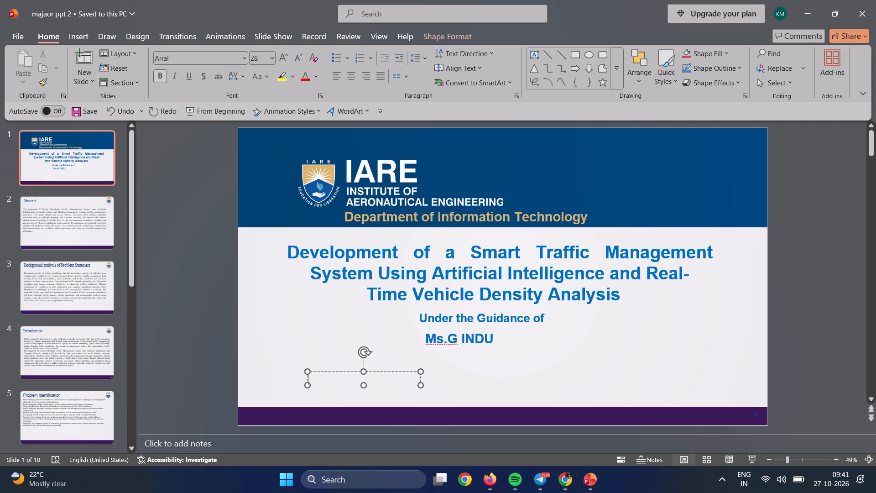
{"action": "left_click", "coordinate": [347, 371]}
{"action": "key", "text": "Delete"}
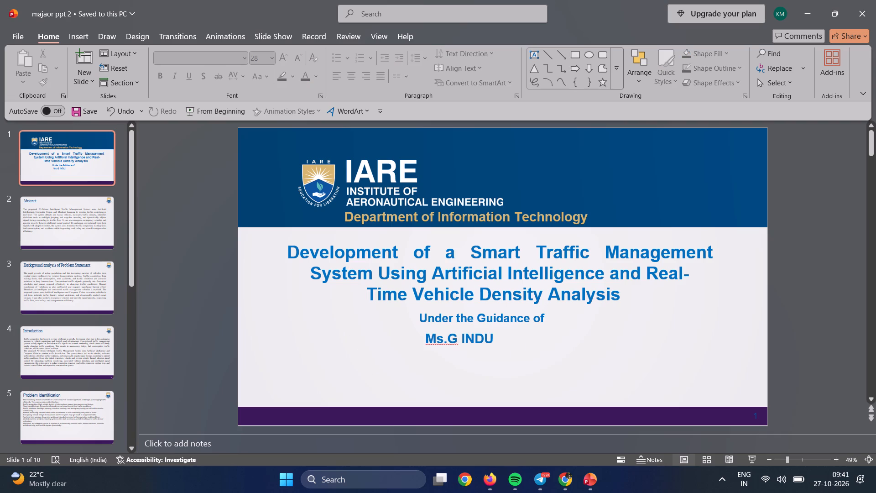
Delete "Development of a" from the start of the project title.
{"action": "left_click_drag", "start_coordinate": [457, 249], "coordinate": [328, 251]}
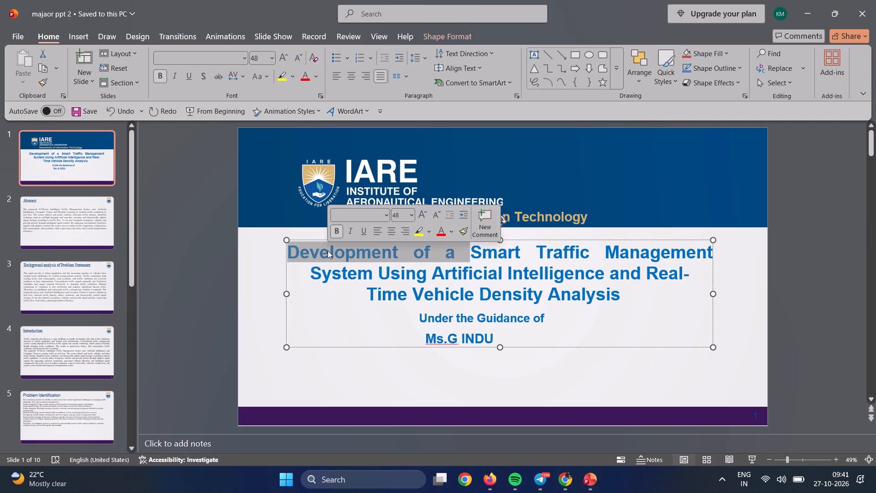
{"action": "key", "text": "BackSpace"}
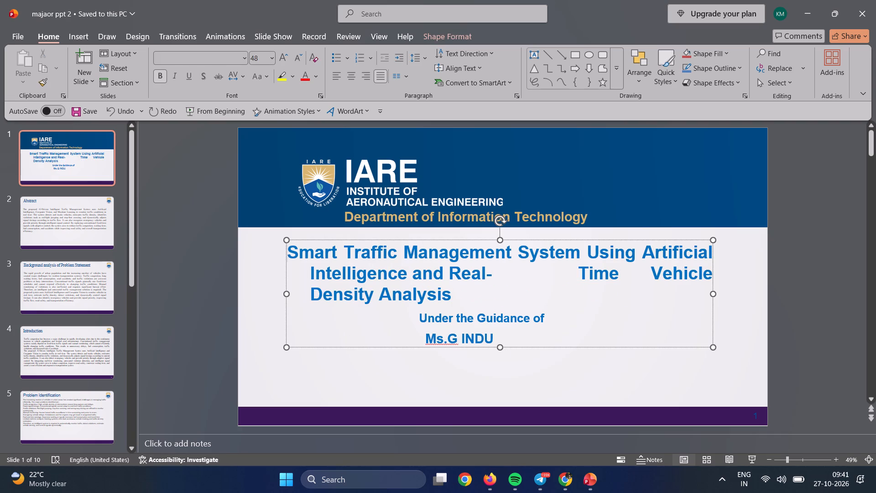
Replace "Management" in the project title with "Violation Detection".
{"action": "left_click_drag", "start_coordinate": [405, 253], "coordinate": [475, 256]}
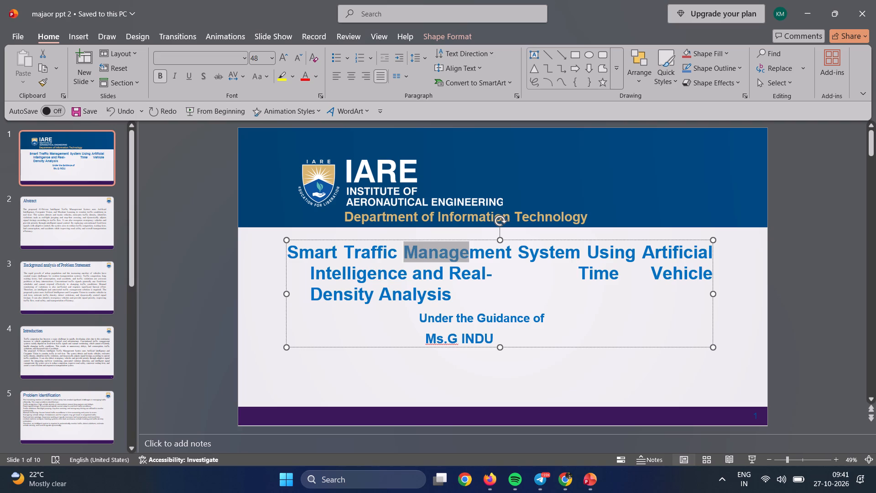
{"action": "left_click_drag", "start_coordinate": [475, 256], "coordinate": [515, 259]}
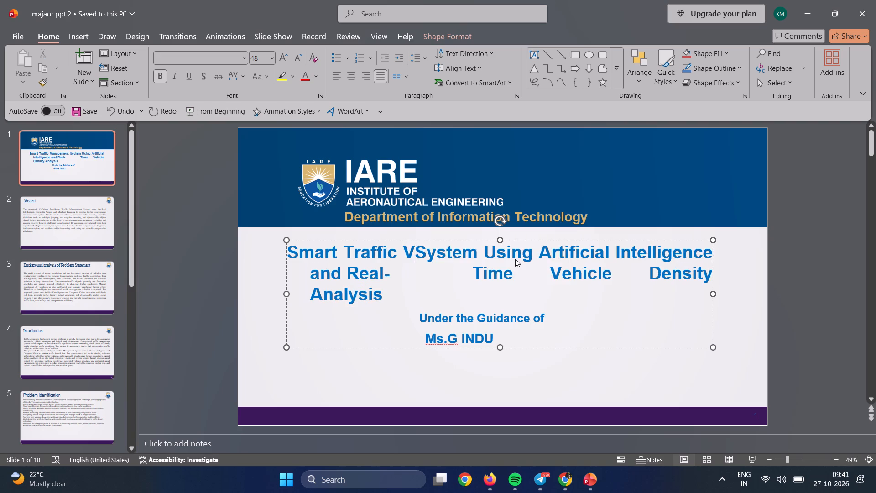
{"action": "key", "text": "BackSpace"}
{"action": "key", "text": "BackSpace"}
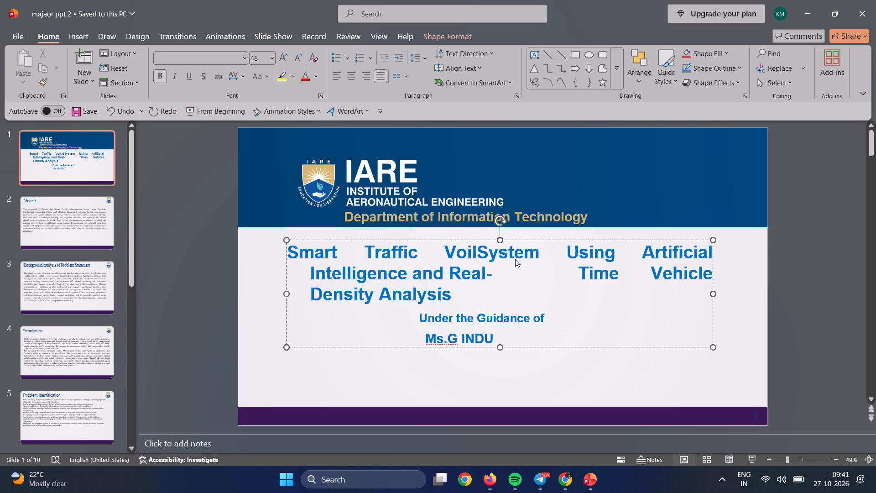
{"action": "key", "text": "BackSpace"}
{"action": "key", "text": "BackSpace"}
{"action": "key", "text": "BackSpace"}
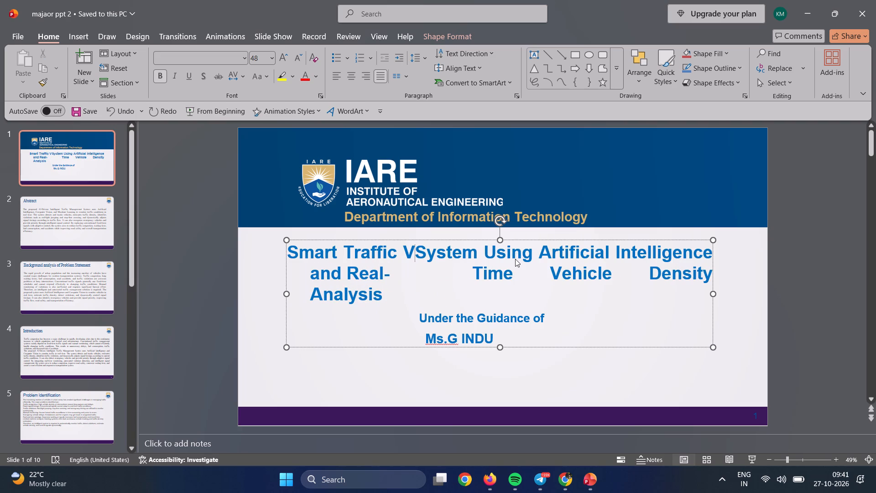
{"action": "type", "text": "iolatiob"}
{"action": "key", "text": "BackSpace"}
{"action": "type", "text": "n"}
{"action": "key", "text": "space"}
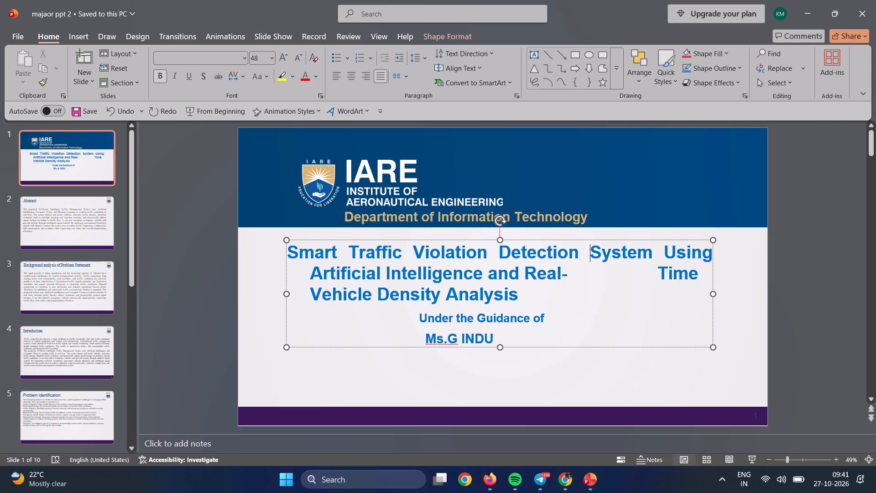
{"action": "left_click", "coordinate": [497, 249]}
{"action": "key", "text": "BackSpace"}
{"action": "key", "text": "space"}
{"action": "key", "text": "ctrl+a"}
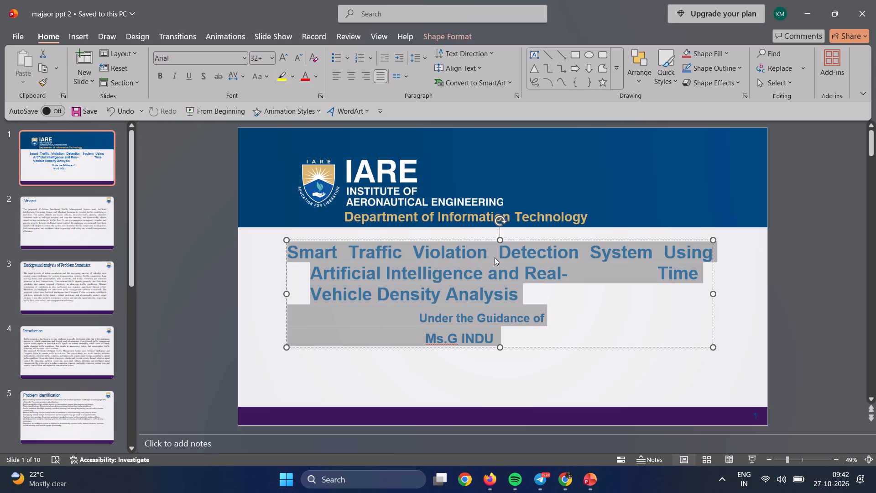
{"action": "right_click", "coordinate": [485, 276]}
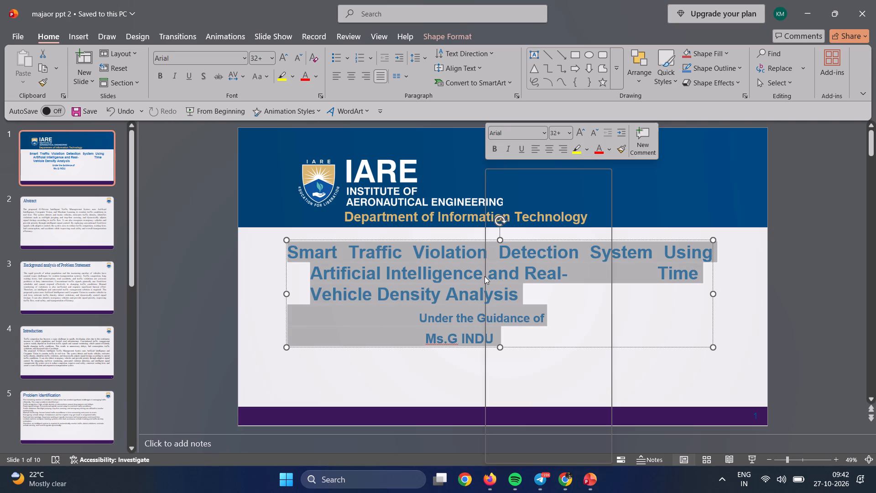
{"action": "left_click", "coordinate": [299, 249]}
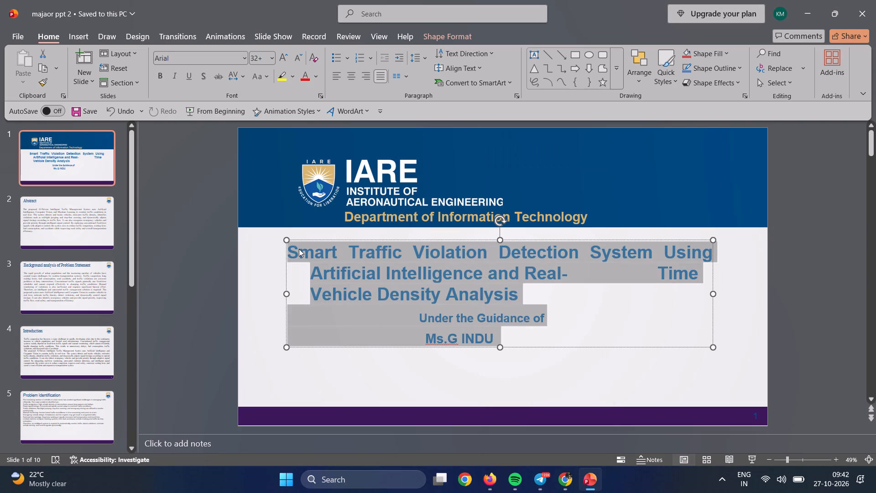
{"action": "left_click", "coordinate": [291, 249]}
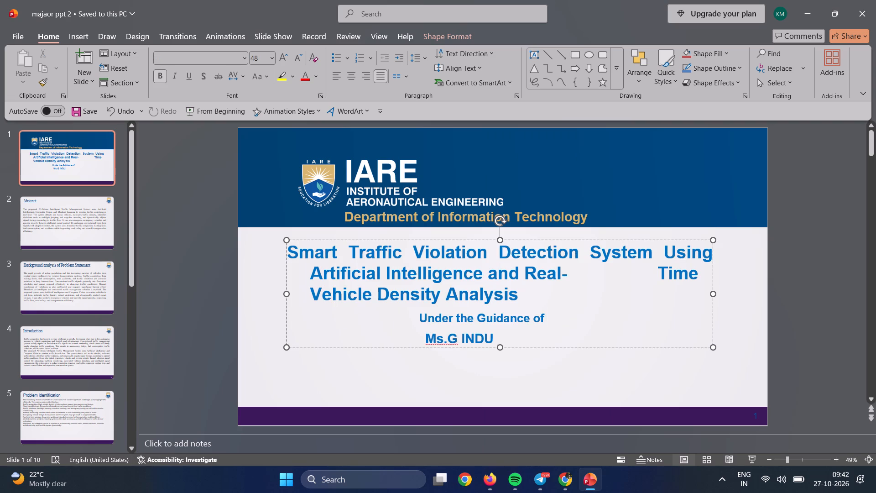
Delete "Using Artificial Intelligence and Real-Time Vehicle Density Analysis" so the project title ends at "System".
{"action": "left_click_drag", "start_coordinate": [662, 253], "coordinate": [675, 298]}
{"action": "key", "text": "BackSpace"}
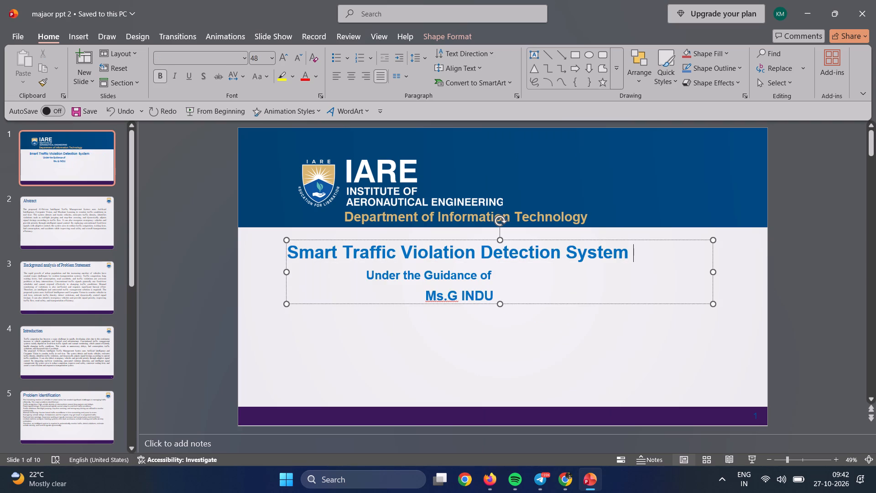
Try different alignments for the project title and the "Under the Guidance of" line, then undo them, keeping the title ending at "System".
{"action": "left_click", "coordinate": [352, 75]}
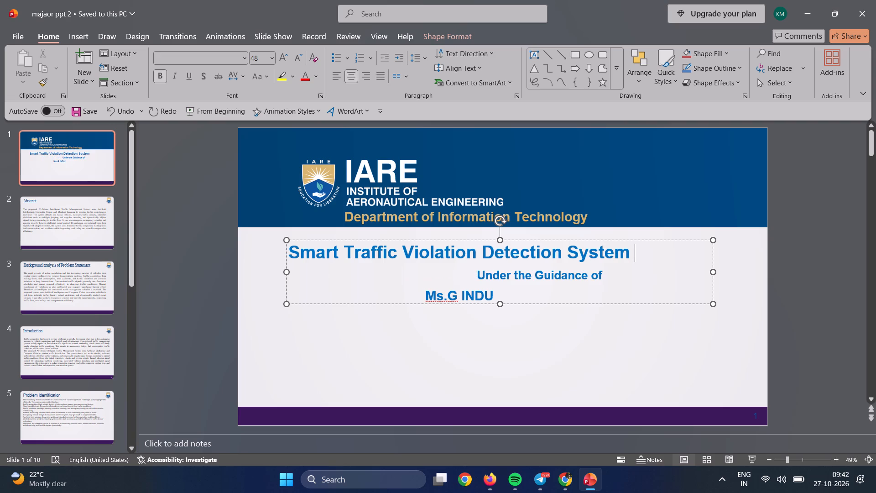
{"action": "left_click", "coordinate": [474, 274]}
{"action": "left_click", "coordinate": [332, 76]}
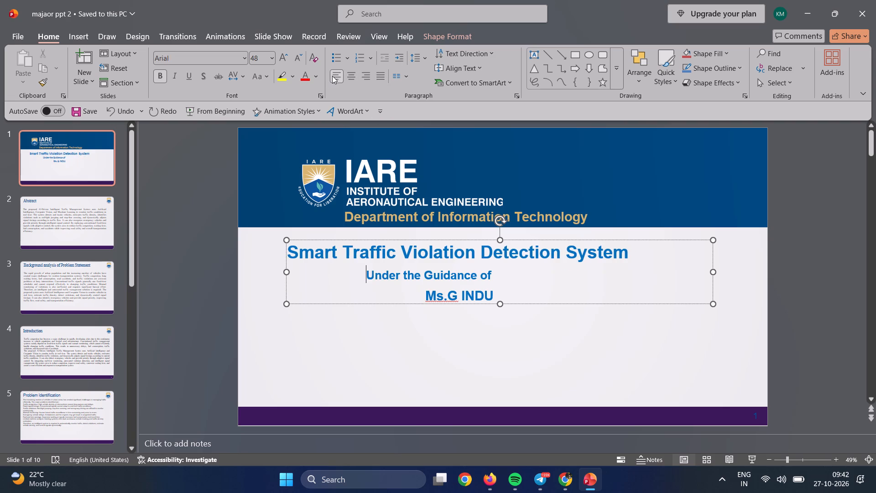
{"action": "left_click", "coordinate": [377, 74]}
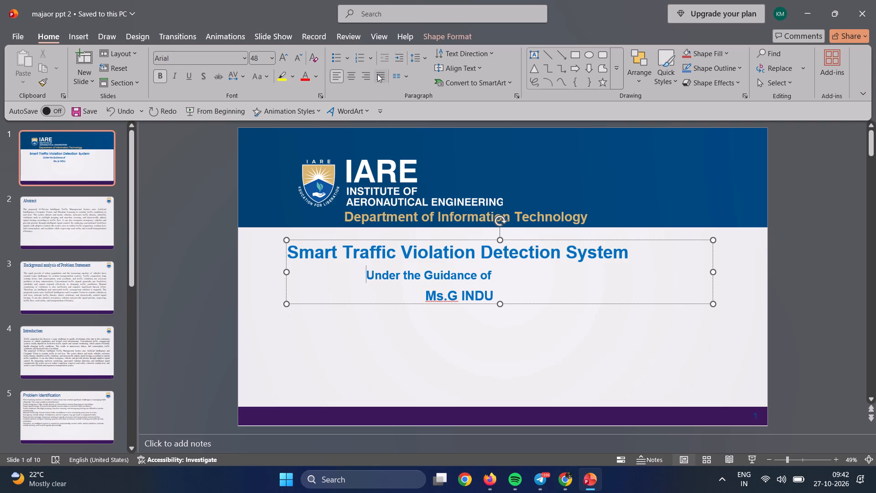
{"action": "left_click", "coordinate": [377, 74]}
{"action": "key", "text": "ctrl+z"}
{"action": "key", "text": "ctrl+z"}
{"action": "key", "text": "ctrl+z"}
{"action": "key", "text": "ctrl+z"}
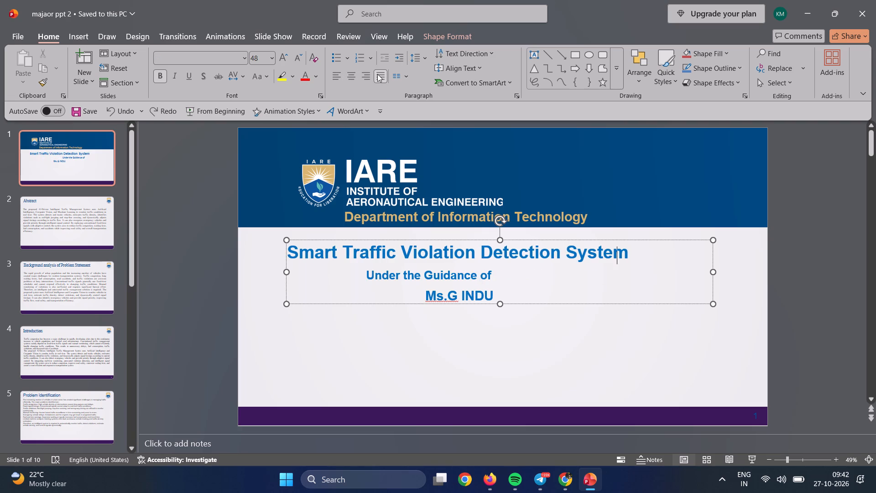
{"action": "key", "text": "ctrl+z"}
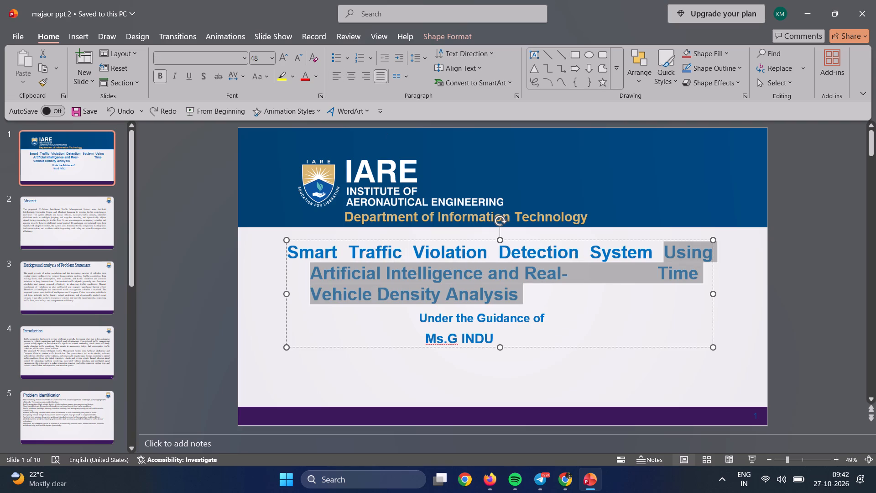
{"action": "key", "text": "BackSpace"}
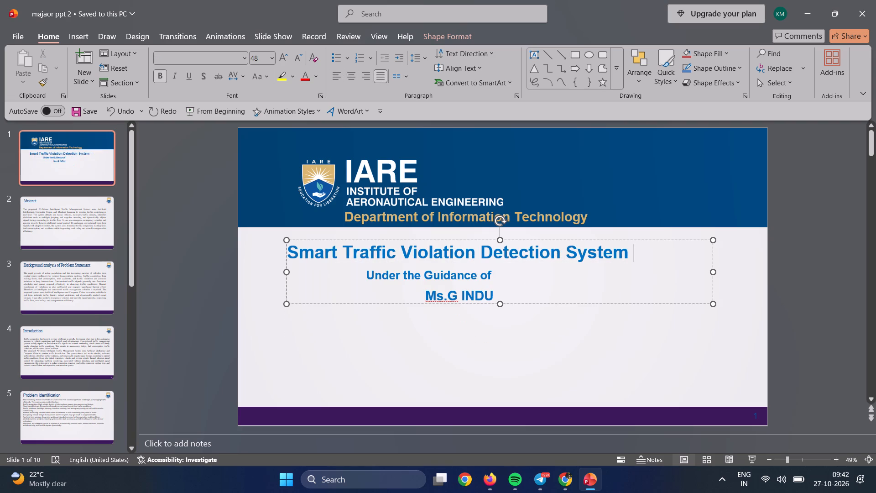
Shift the "Under the Guidance of" line towards the middle by adding five spaces before it.
{"action": "left_click", "coordinate": [361, 278]}
{"action": "key", "text": "space"}
{"action": "key", "text": "space"}
{"action": "key", "text": "space"}
{"action": "key", "text": "space"}
{"action": "key", "text": "space"}
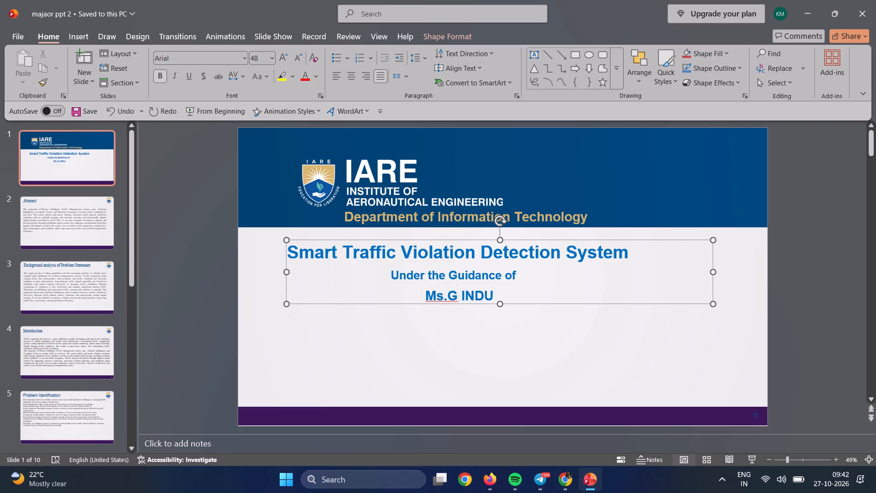
{"action": "double_click", "coordinate": [453, 387]}
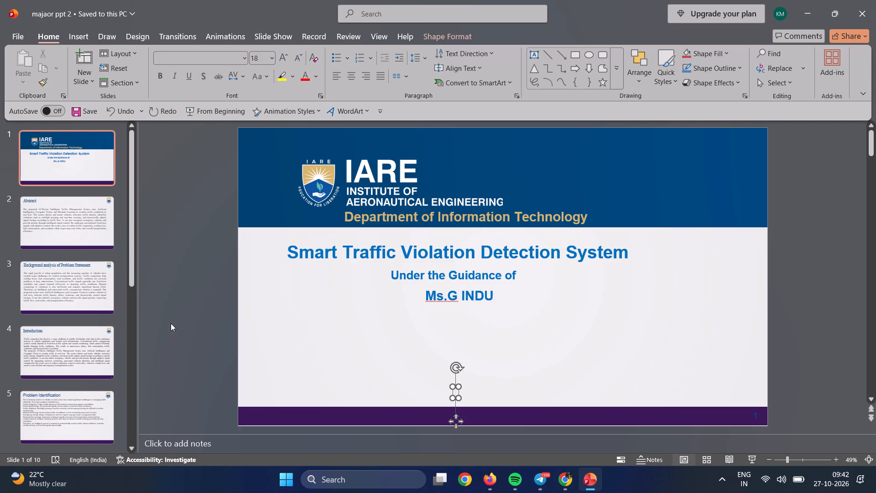
{"action": "left_click", "coordinate": [171, 323]}
Move the text box with the project title and guide lines slightly right and down to centre it on the title slide.
{"action": "left_click", "coordinate": [315, 256]}
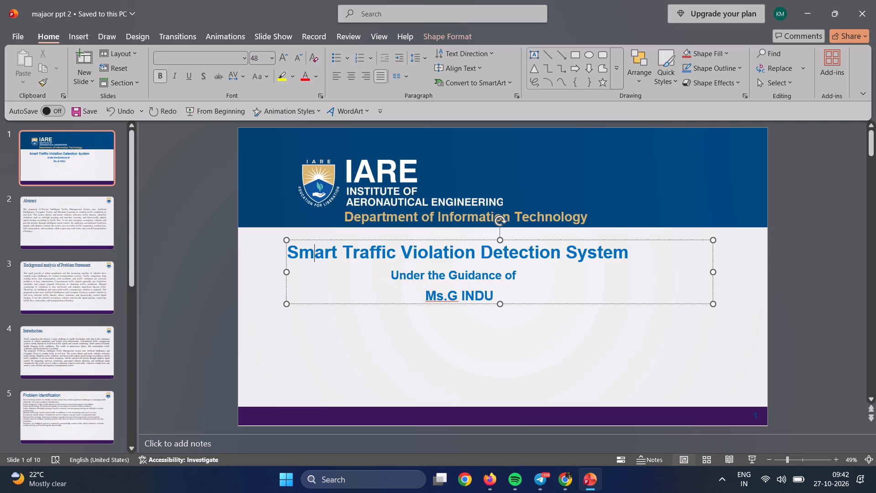
{"action": "left_click_drag", "start_coordinate": [407, 240], "coordinate": [450, 247]}
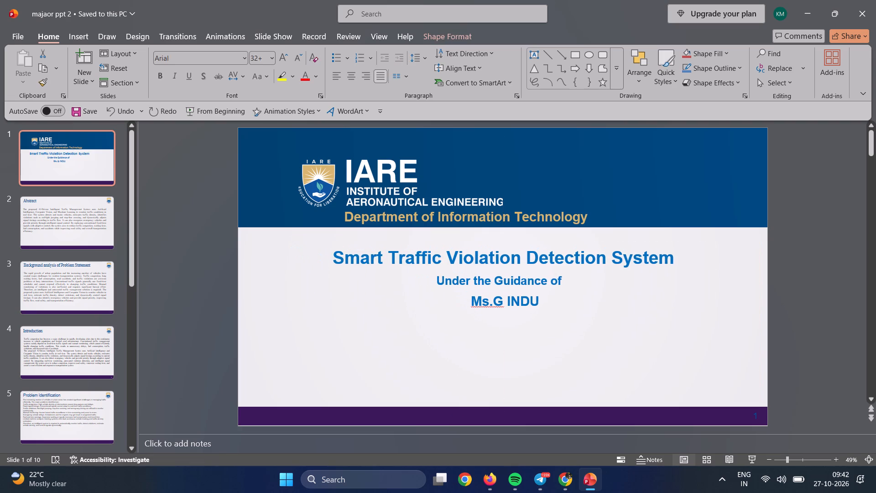
{"action": "left_click_drag", "start_coordinate": [450, 247], "coordinate": [443, 248]}
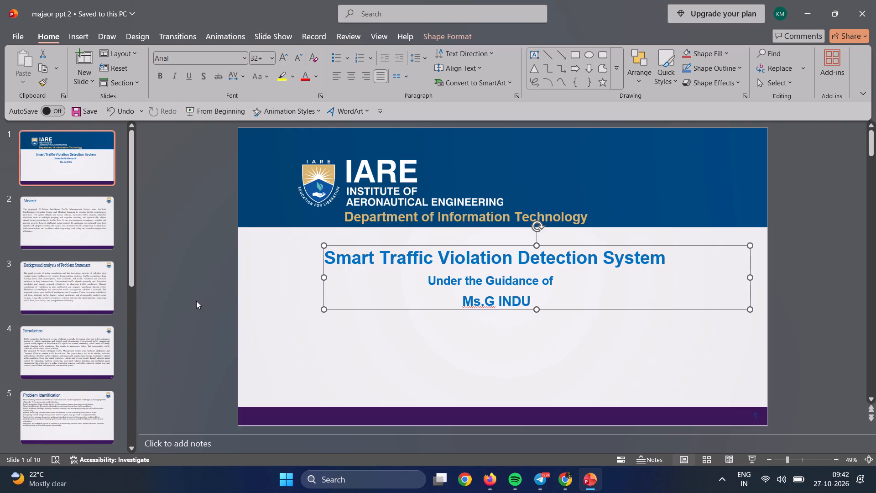
{"action": "left_click", "coordinate": [195, 301]}
Preview the title slide full screen as a slide show and return to editing.
{"action": "left_click", "coordinate": [78, 228]}
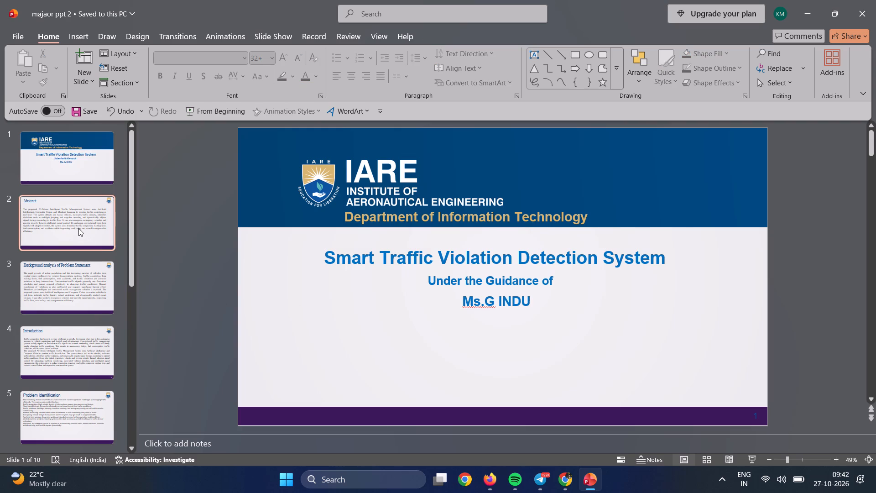
{"action": "left_click", "coordinate": [63, 170]}
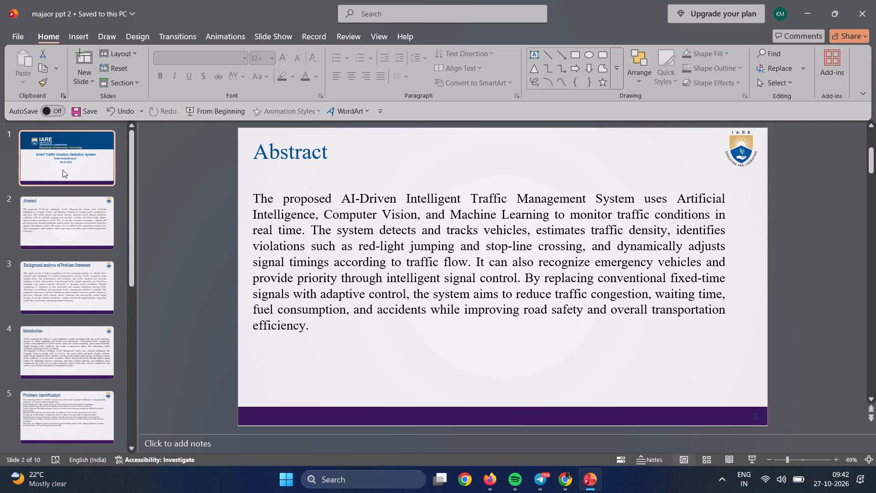
{"action": "left_click", "coordinate": [750, 461]}
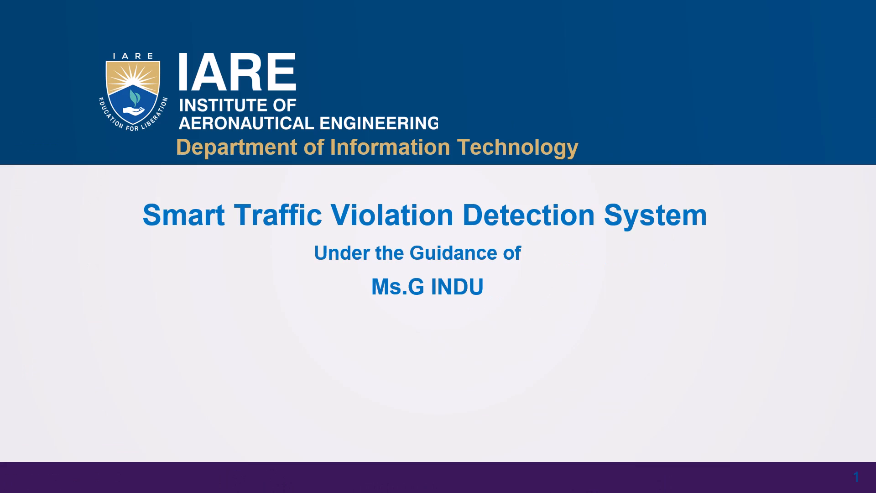
{"action": "key", "text": "Escape"}
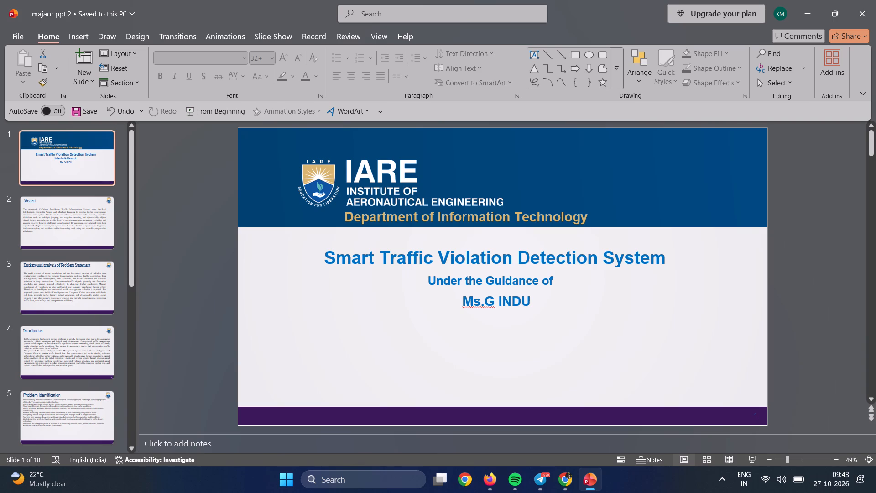
Delete the "Background analysis of Problem Statement" slide.
{"action": "left_click", "coordinate": [83, 199]}
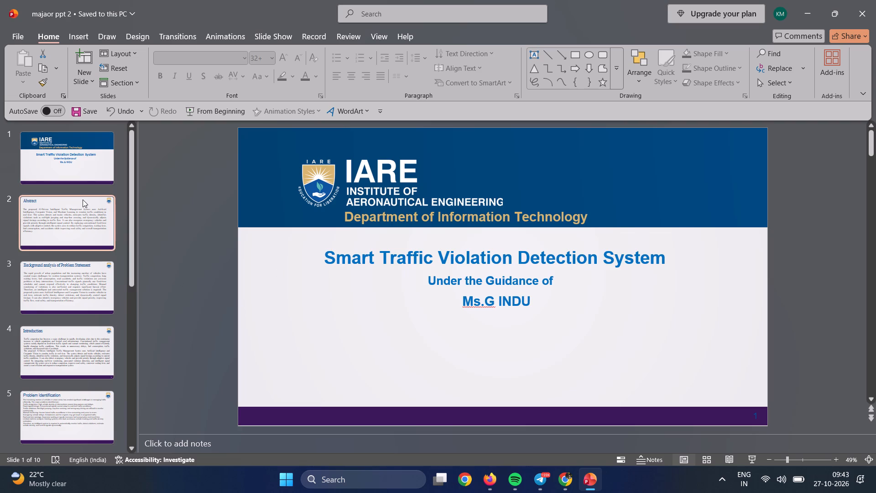
{"action": "left_click", "coordinate": [82, 282]}
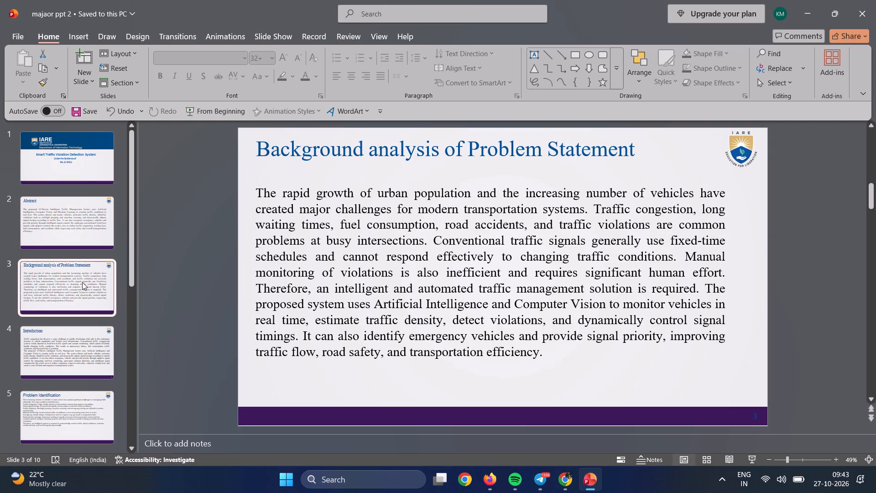
{"action": "key", "text": "Delete"}
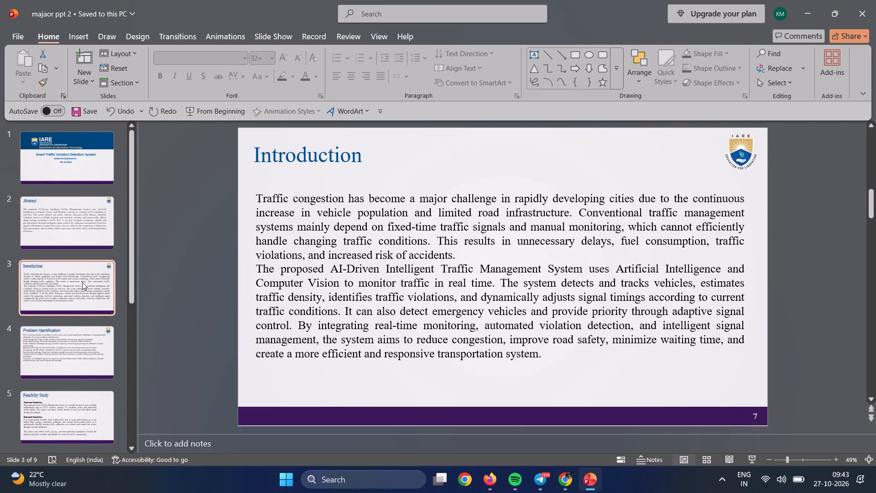
Look through the remaining slides, from Problem Identification and the feasibility study to the closing slide, to review the deck's order.
{"action": "left_click", "coordinate": [72, 357]}
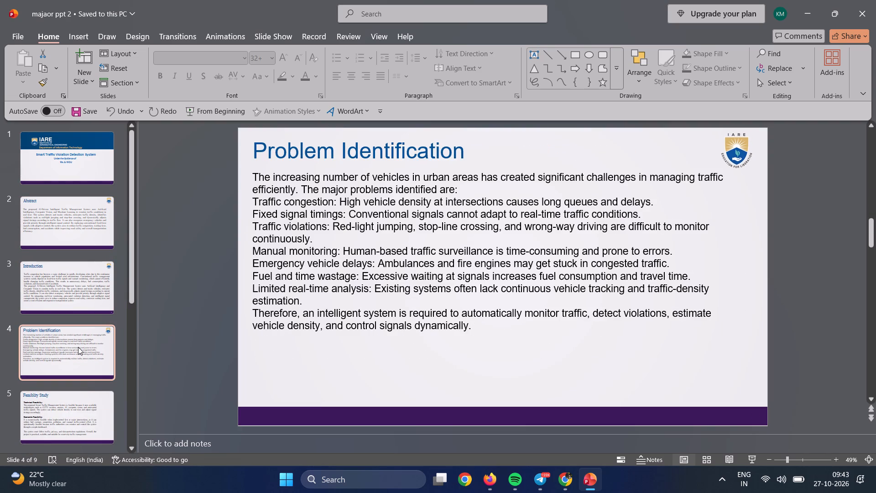
{"action": "left_click", "coordinate": [47, 426]}
{"action": "scroll", "coordinate": [47, 426], "scroll_direction": "down", "scroll_amount": 1}
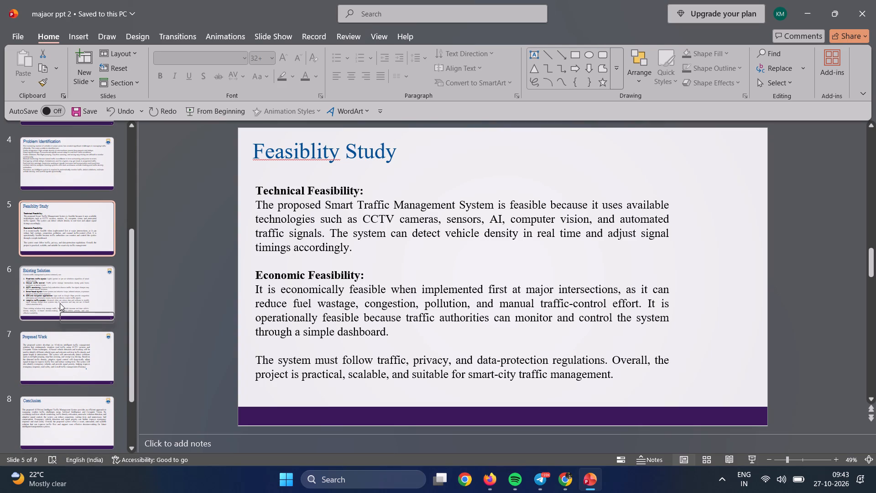
{"action": "scroll", "coordinate": [69, 288], "scroll_direction": "up", "scroll_amount": 1}
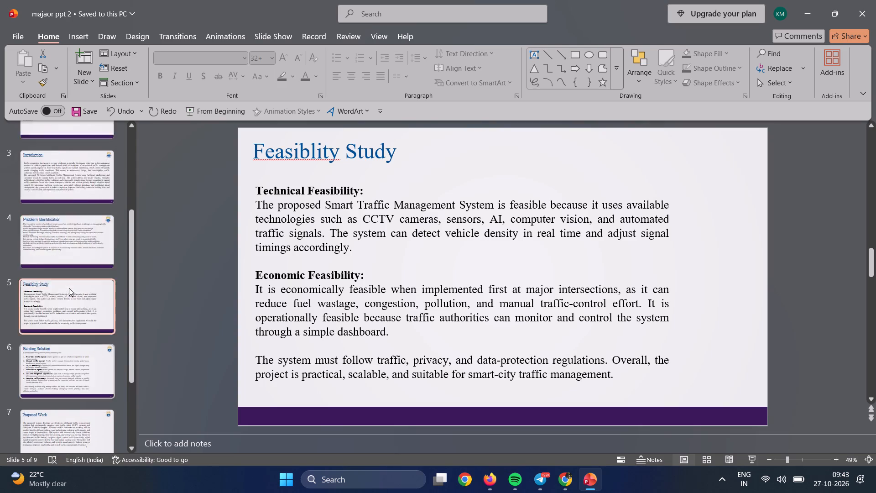
{"action": "scroll", "coordinate": [69, 288], "scroll_direction": "up", "scroll_amount": 1}
{"action": "scroll", "coordinate": [69, 288], "scroll_direction": "down", "scroll_amount": 2}
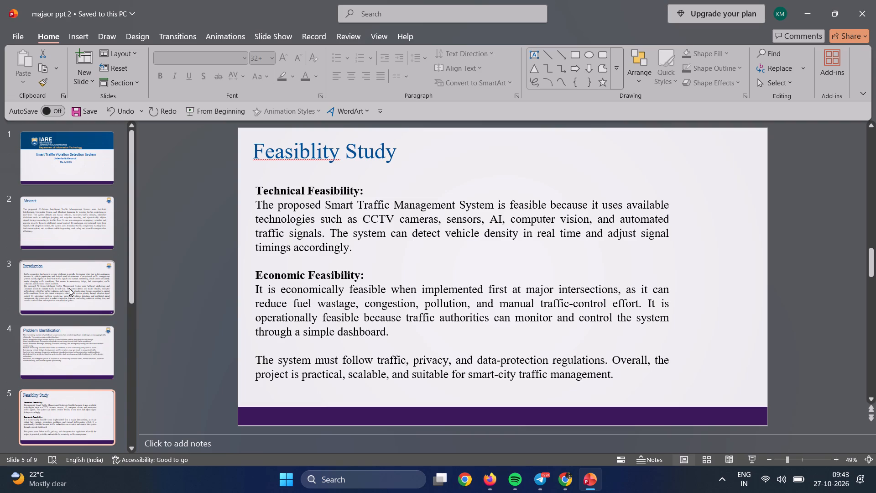
{"action": "scroll", "coordinate": [69, 288], "scroll_direction": "down", "scroll_amount": 3}
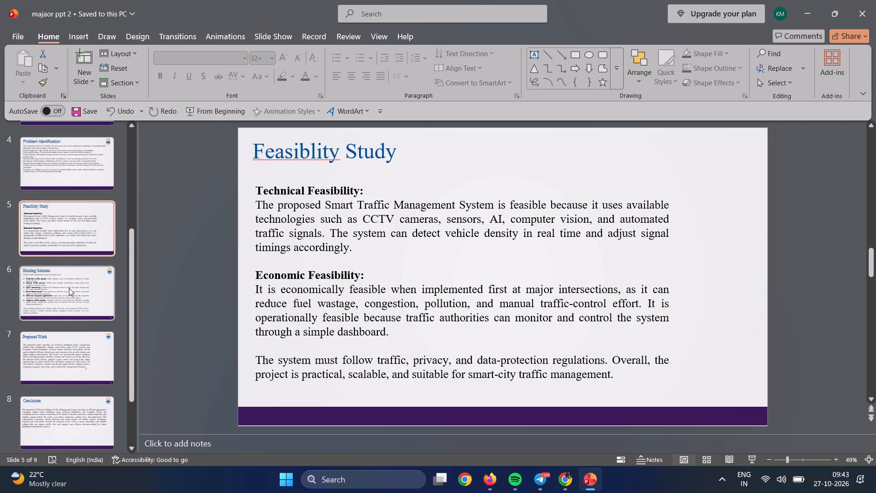
{"action": "scroll", "coordinate": [65, 320], "scroll_direction": "down", "scroll_amount": 1}
{"action": "scroll", "coordinate": [65, 320], "scroll_direction": "up", "scroll_amount": 1}
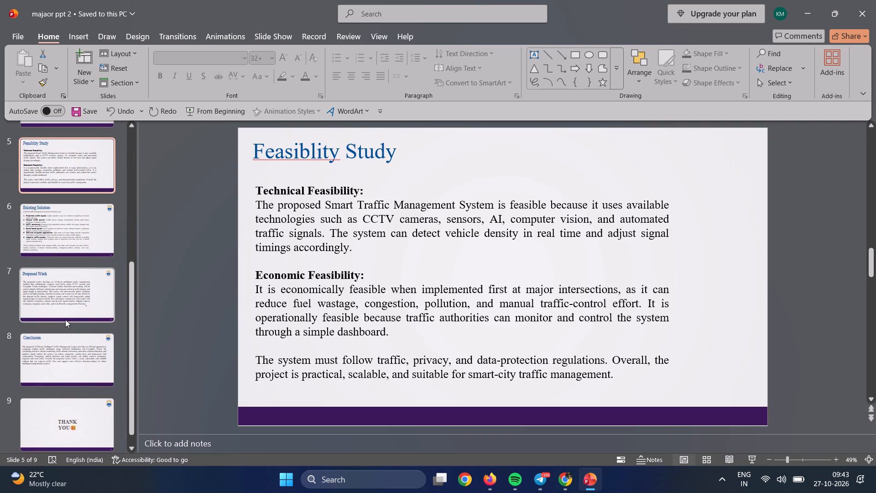
{"action": "scroll", "coordinate": [65, 320], "scroll_direction": "up", "scroll_amount": 2}
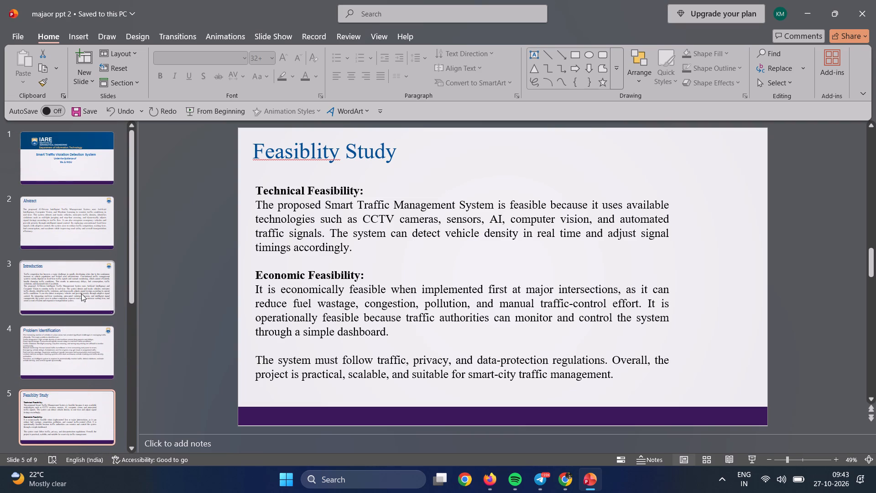
Insert a new slide after the Abstract slide and title it "Literature Survey".
{"action": "left_click", "coordinate": [90, 256]}
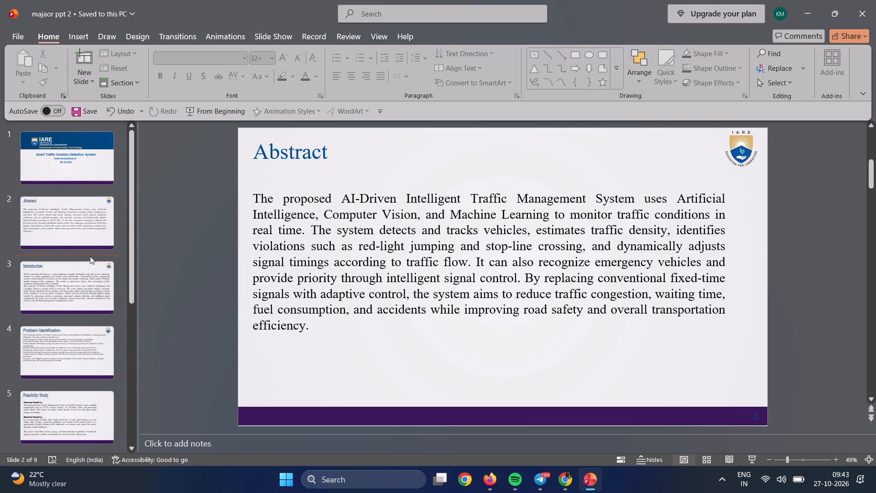
{"action": "right_click", "coordinate": [90, 256]}
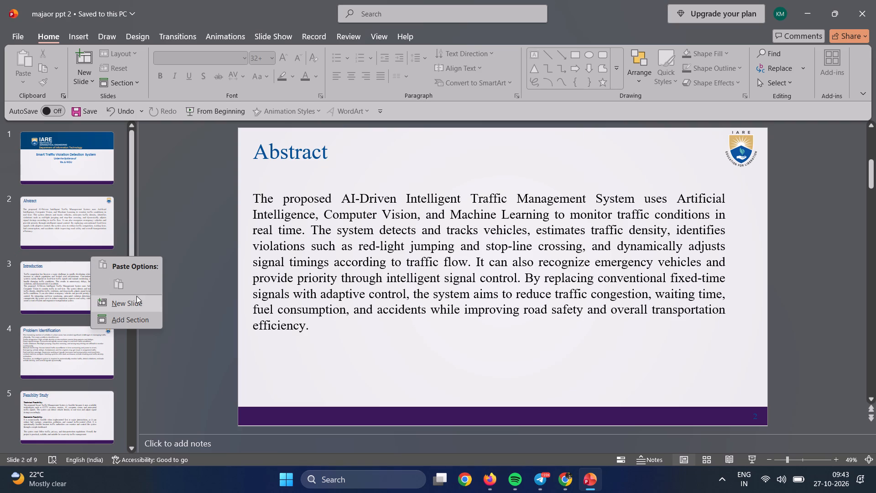
{"action": "left_click", "coordinate": [140, 301]}
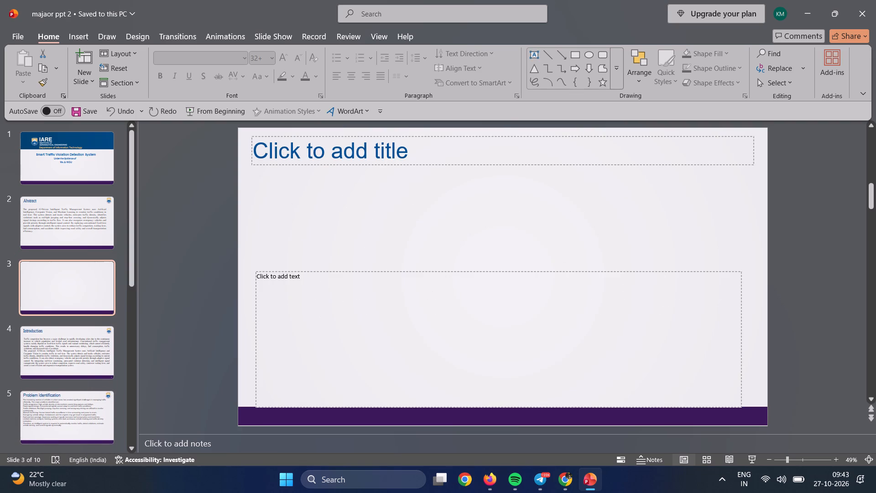
{"action": "left_click", "coordinate": [370, 148]}
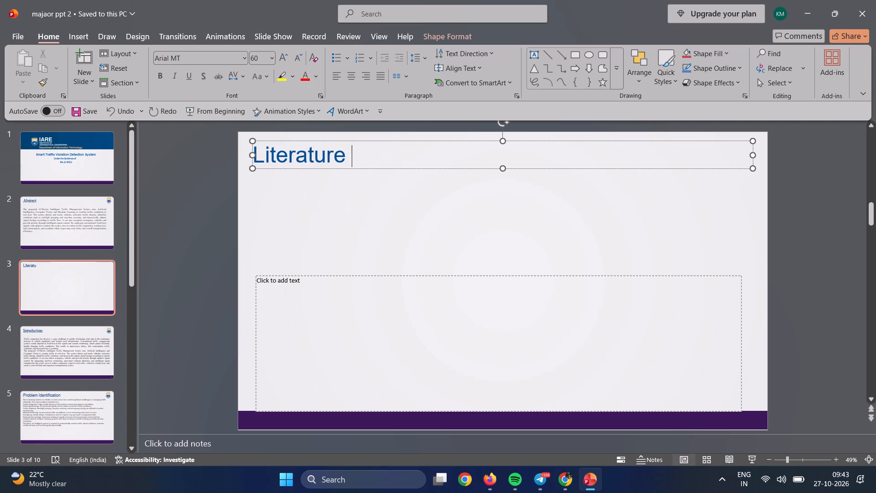
{"action": "type", "text": "urvey"}
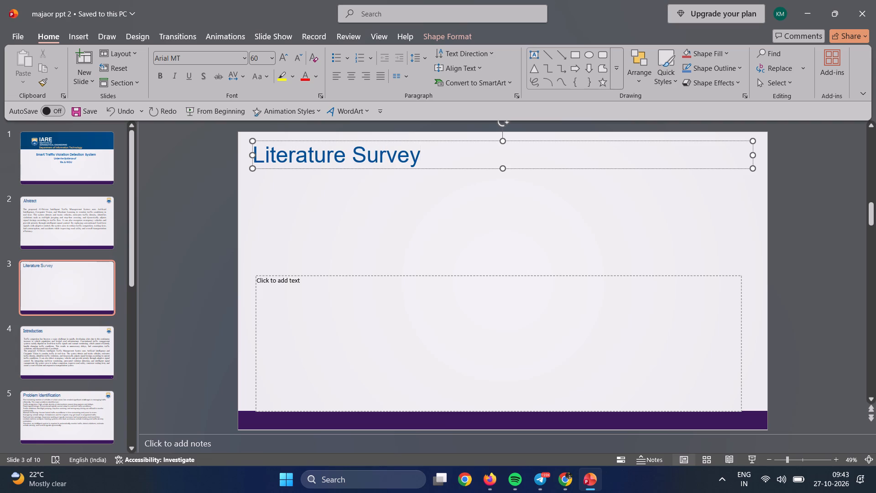
Move the empty body text placeholder on the Literature Survey slide up to sit just below the title.
{"action": "left_click", "coordinate": [474, 325]}
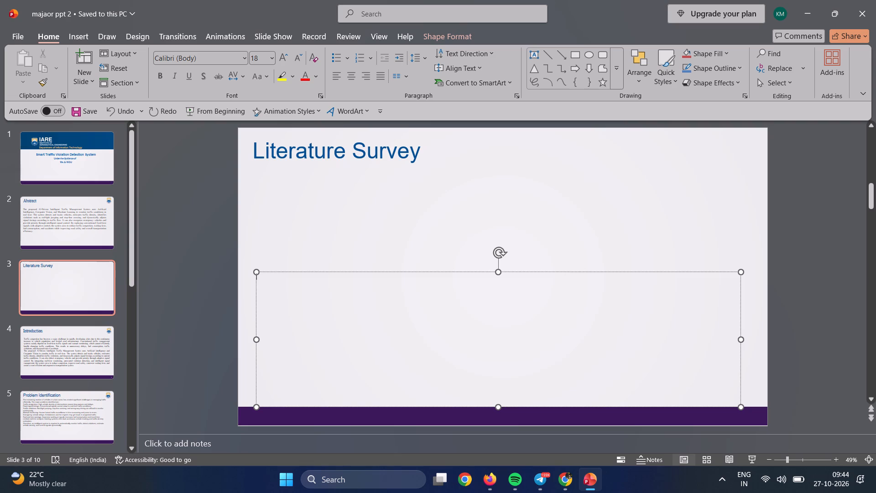
{"action": "left_click", "coordinate": [478, 272]}
{"action": "left_click_drag", "start_coordinate": [478, 272], "coordinate": [473, 212]}
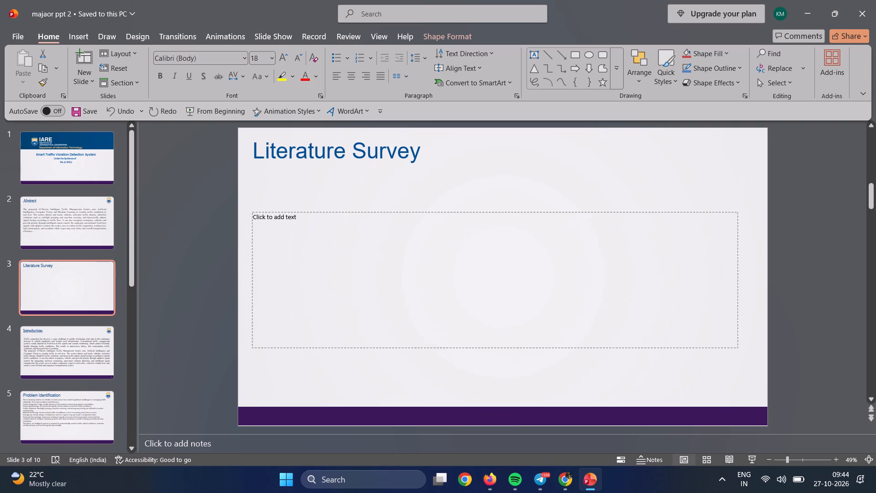
{"action": "left_click_drag", "start_coordinate": [473, 212], "coordinate": [496, 146]}
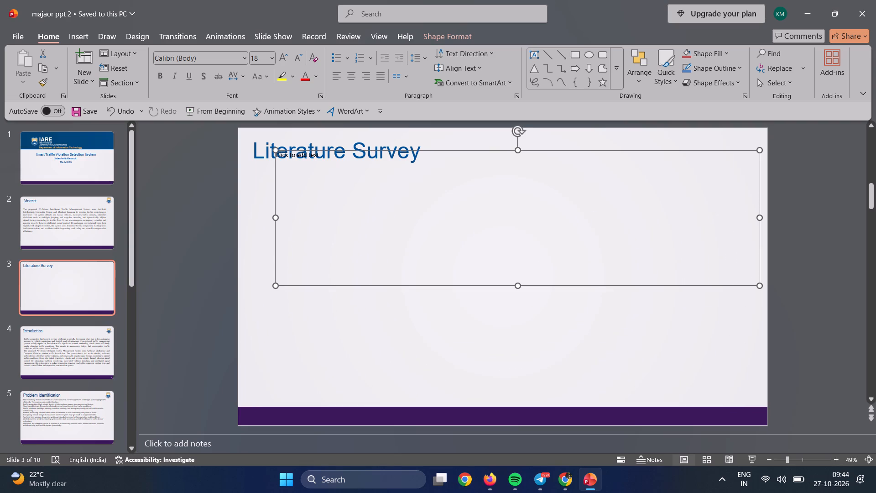
{"action": "left_click_drag", "start_coordinate": [500, 150], "coordinate": [486, 185]}
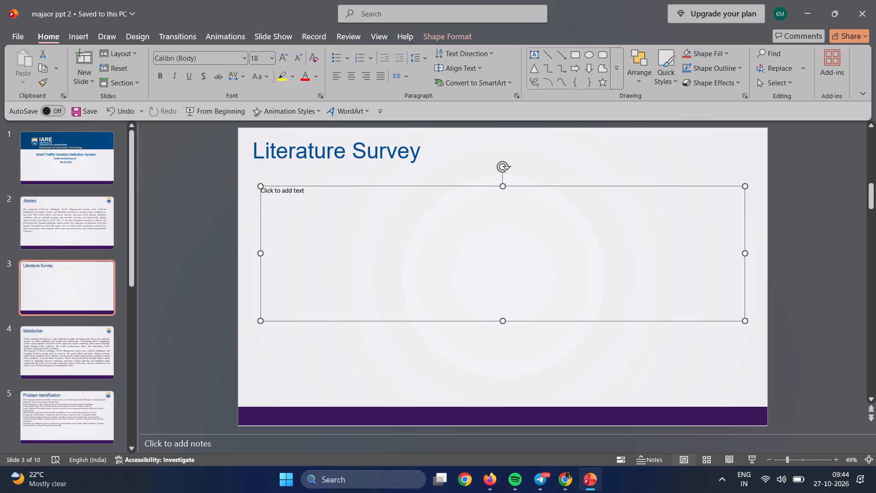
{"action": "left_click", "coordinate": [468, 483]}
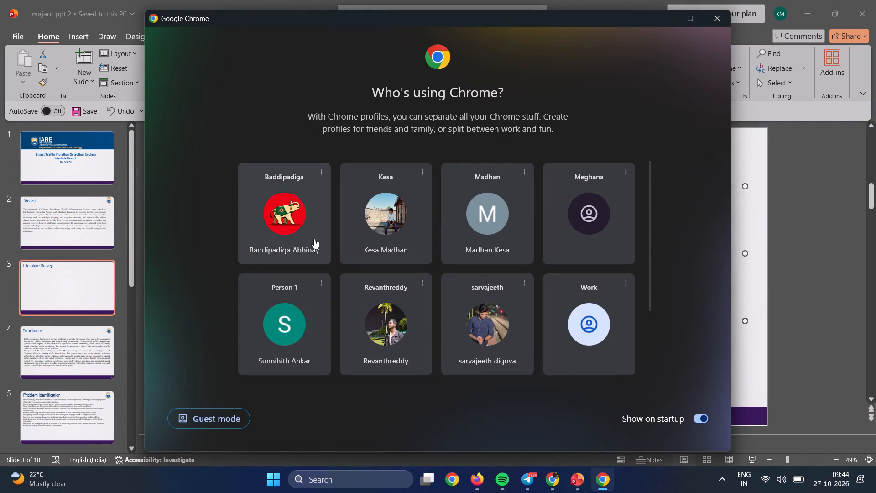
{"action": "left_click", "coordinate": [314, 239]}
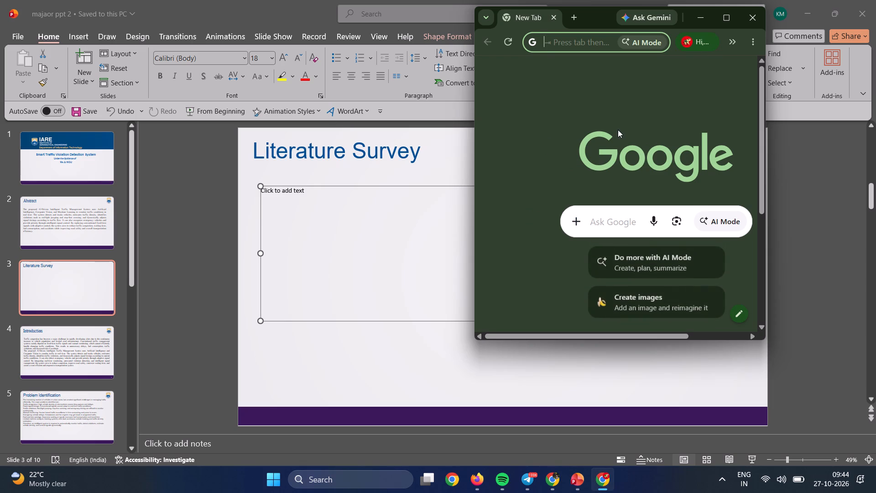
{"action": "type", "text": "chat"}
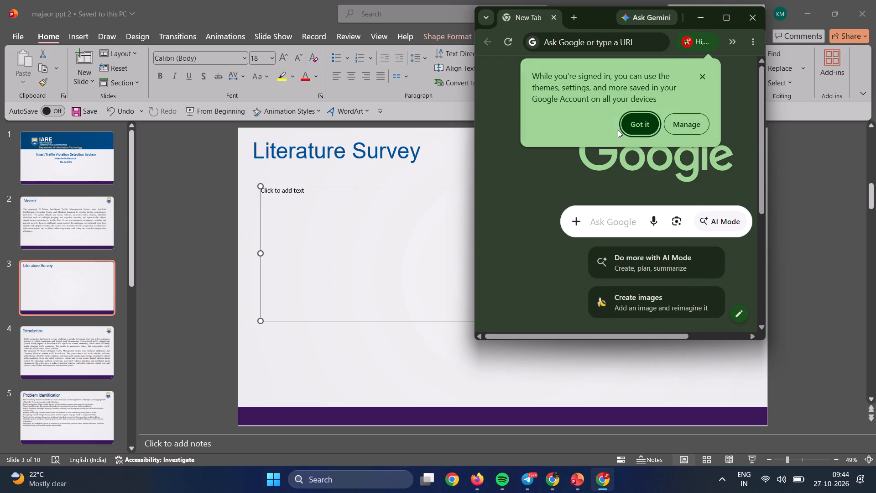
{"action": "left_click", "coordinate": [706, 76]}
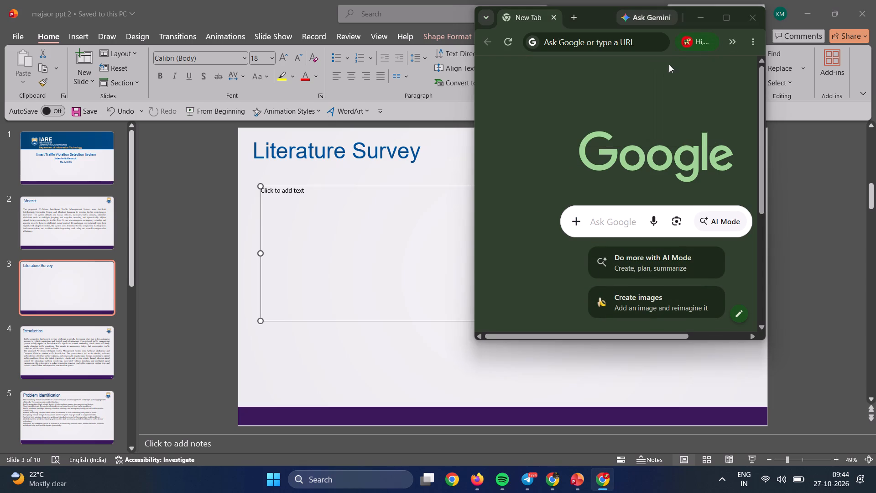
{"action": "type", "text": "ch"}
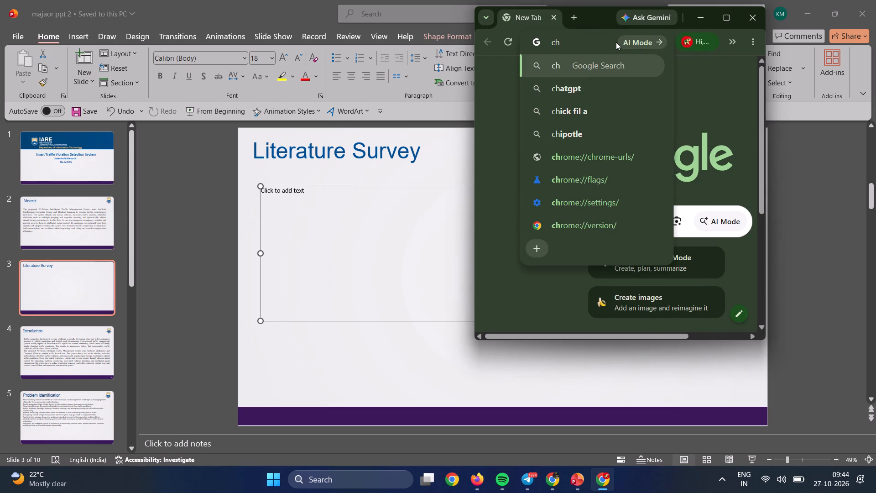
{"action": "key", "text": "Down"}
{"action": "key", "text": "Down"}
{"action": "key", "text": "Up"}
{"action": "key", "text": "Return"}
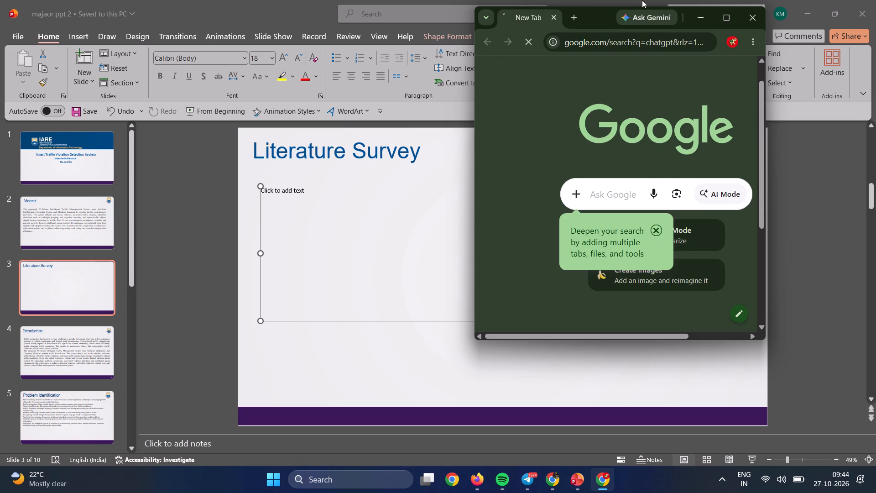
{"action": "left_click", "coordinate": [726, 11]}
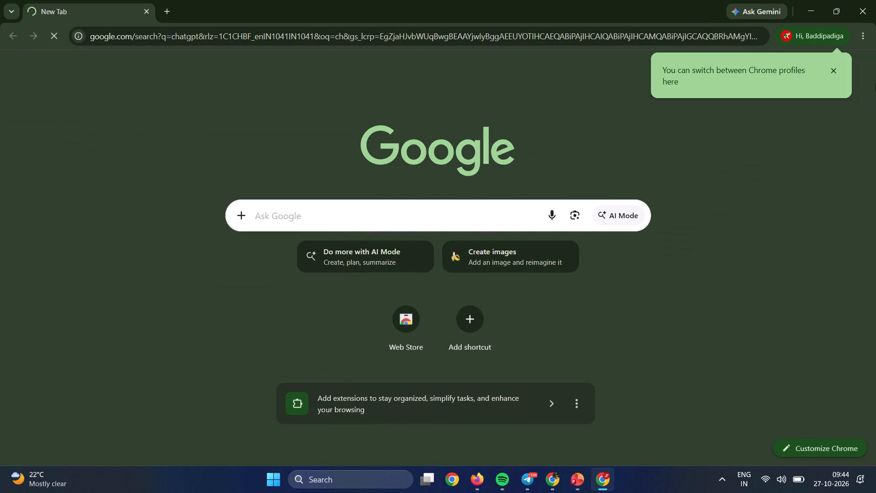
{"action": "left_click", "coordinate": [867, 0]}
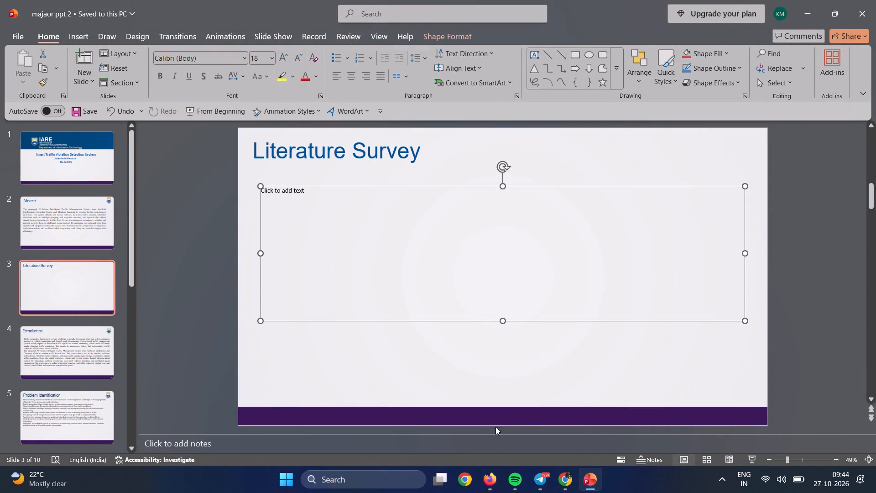
{"action": "left_click", "coordinate": [466, 480]}
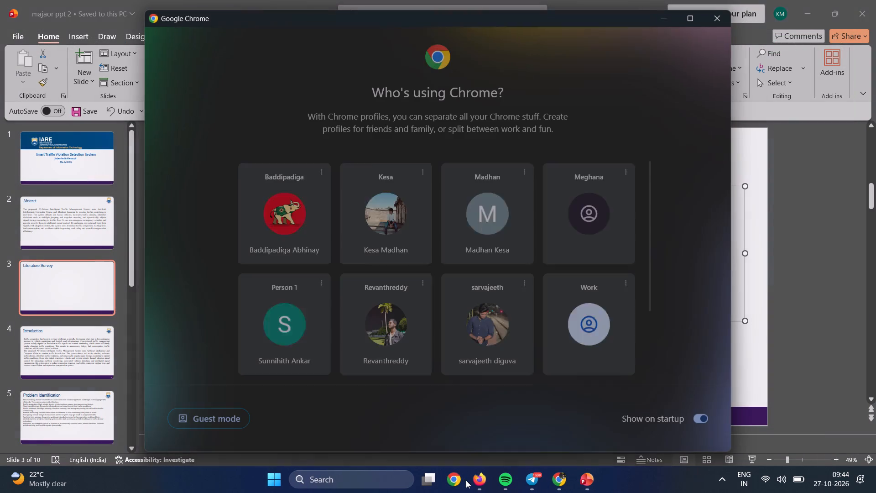
{"action": "left_click", "coordinate": [392, 318]}
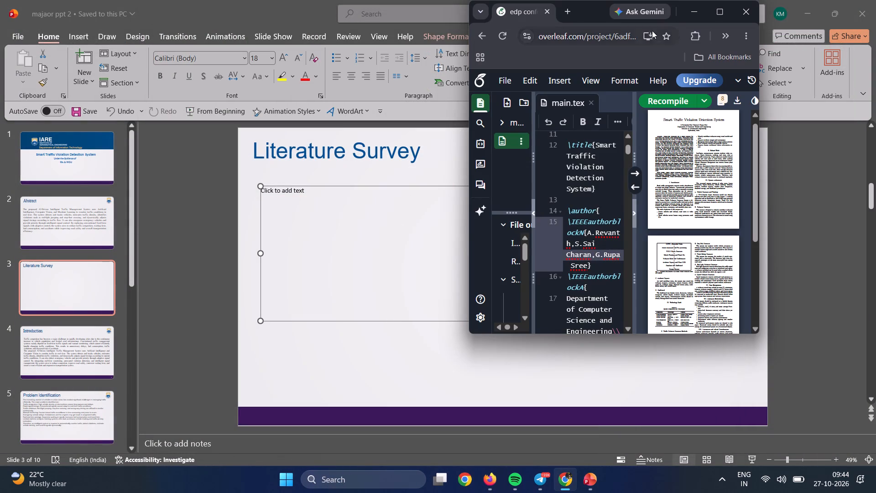
{"action": "left_click", "coordinate": [714, 16]}
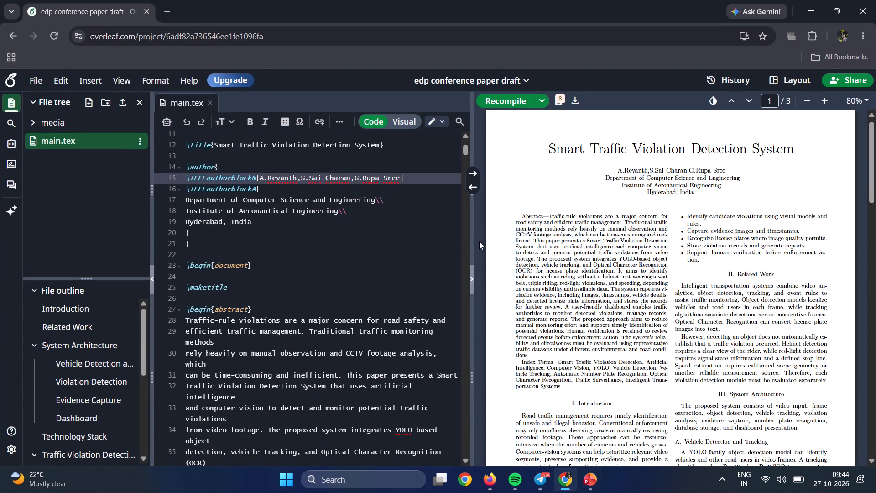
{"action": "left_click_drag", "start_coordinate": [472, 240], "coordinate": [350, 273]}
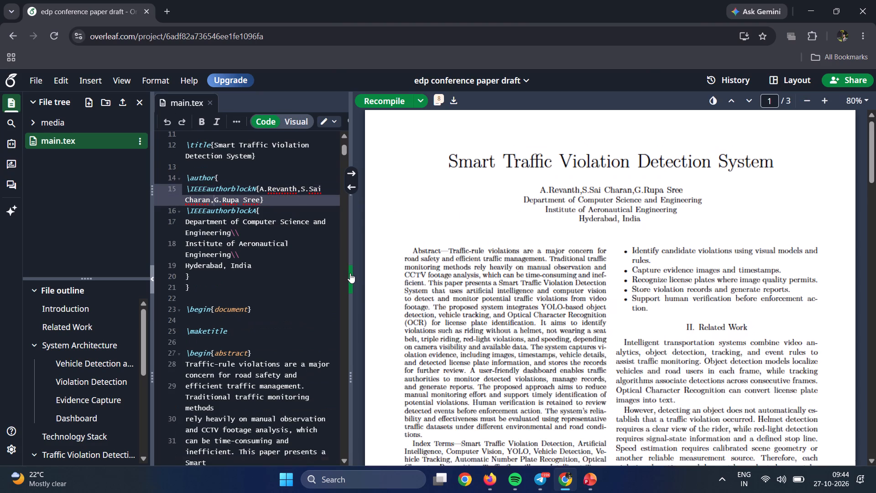
{"action": "scroll", "coordinate": [545, 296], "scroll_direction": "down", "scroll_amount": 6}
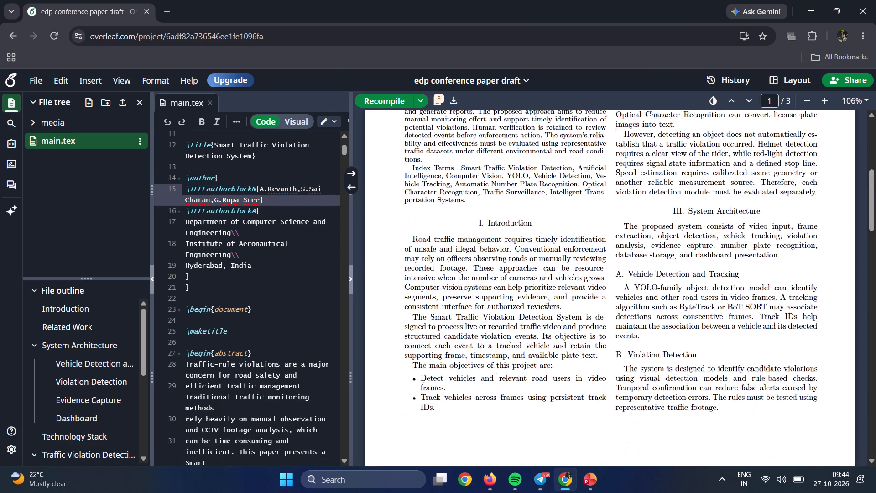
{"action": "scroll", "coordinate": [545, 296], "scroll_direction": "down", "scroll_amount": 9}
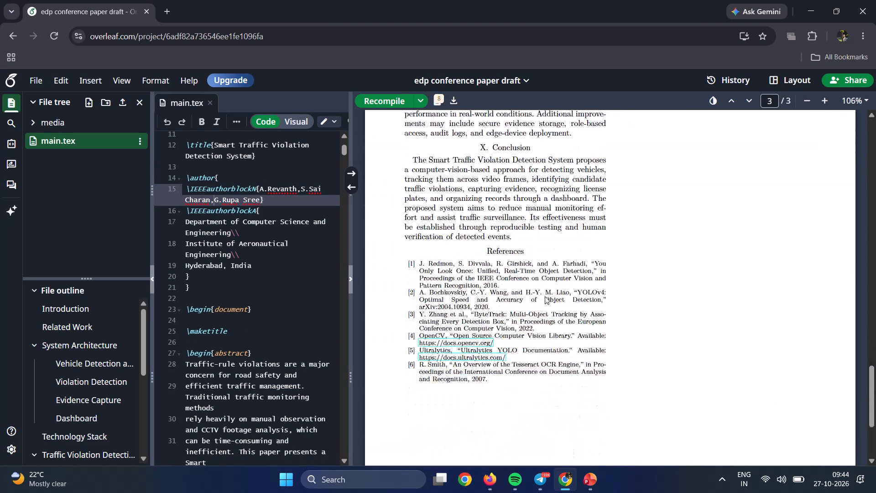
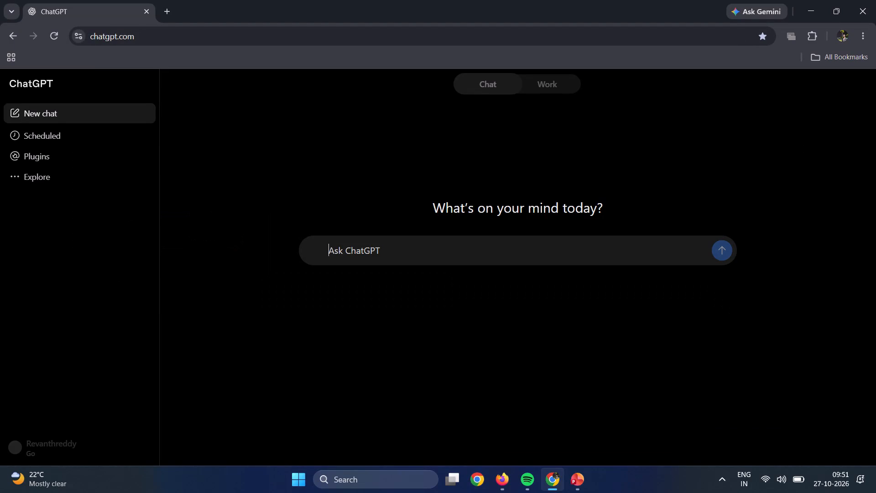
Switch to the PowerPoint presentation and delete the empty Literature Survey slide.
{"action": "key", "text": "alt+Tab"}
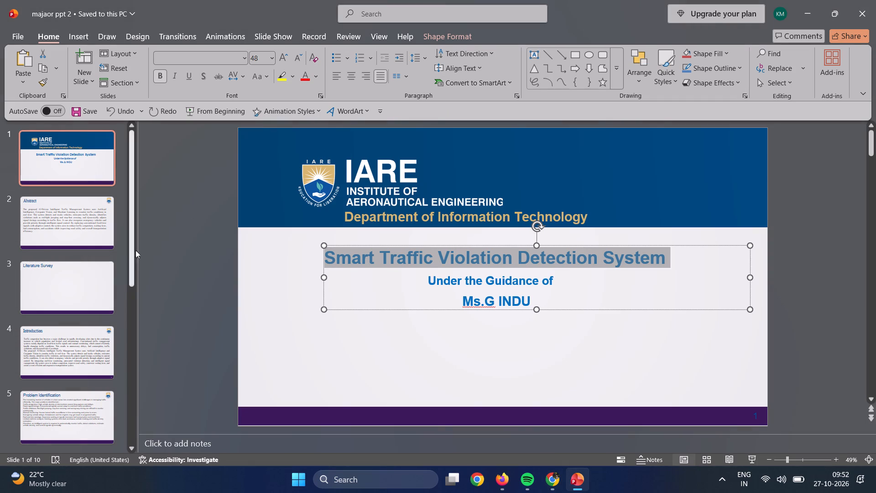
{"action": "left_click", "coordinate": [80, 290]}
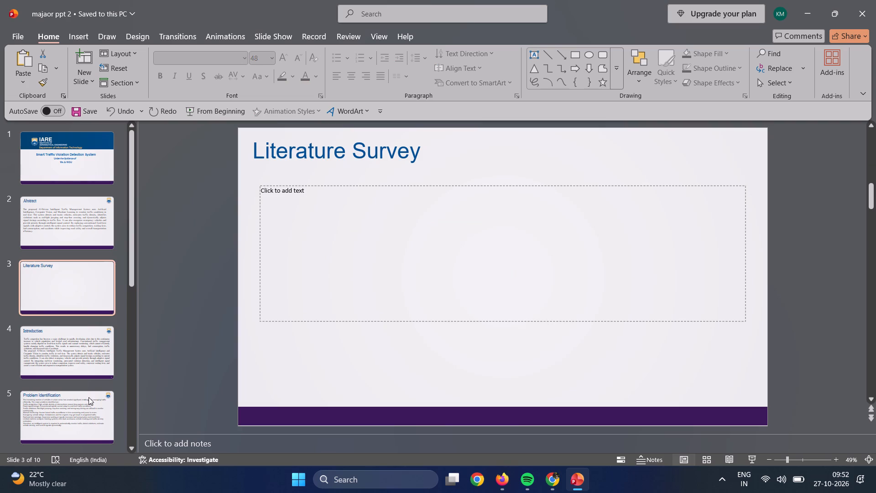
{"action": "scroll", "coordinate": [75, 379], "scroll_direction": "down", "scroll_amount": 1}
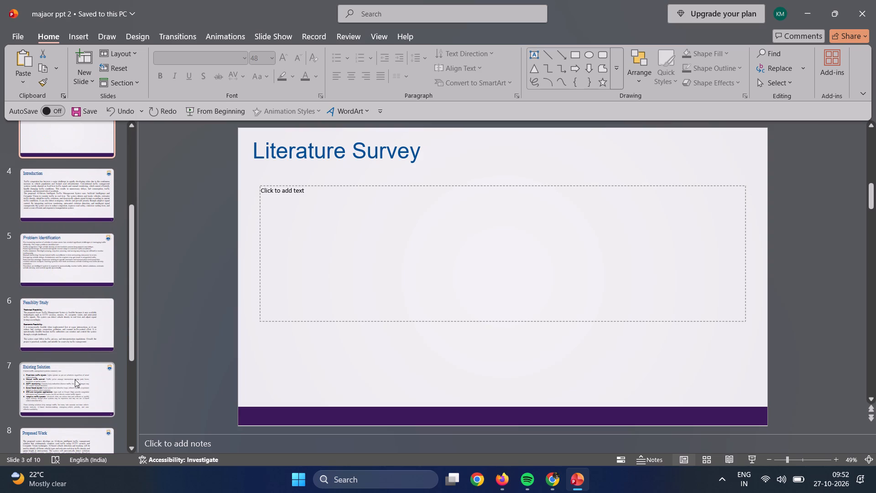
{"action": "scroll", "coordinate": [75, 379], "scroll_direction": "down", "scroll_amount": 2}
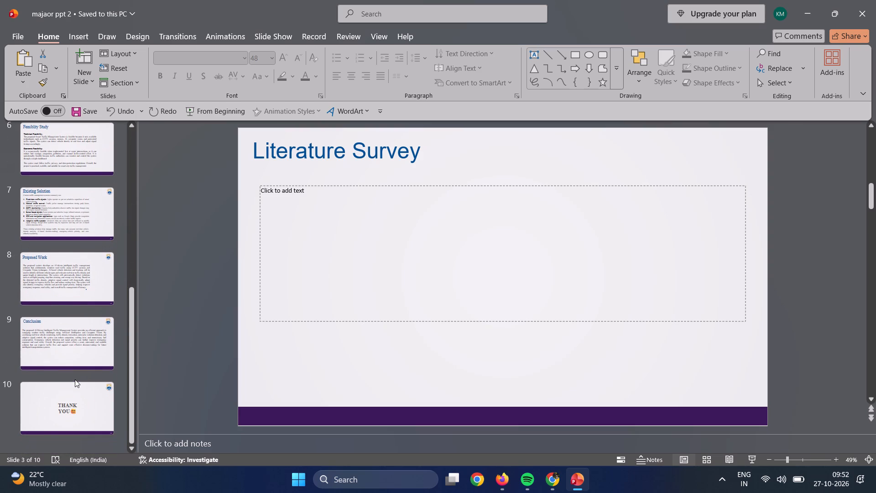
{"action": "scroll", "coordinate": [61, 287], "scroll_direction": "up", "scroll_amount": 2}
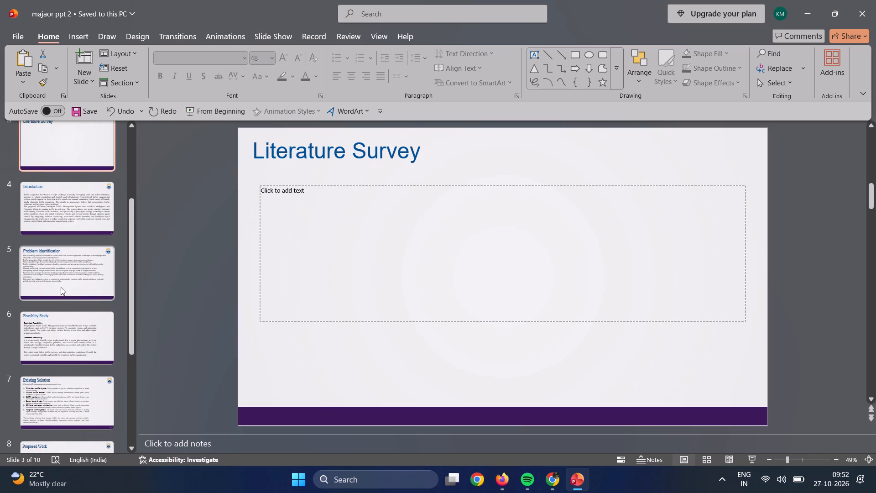
{"action": "scroll", "coordinate": [61, 287], "scroll_direction": "up", "scroll_amount": 1}
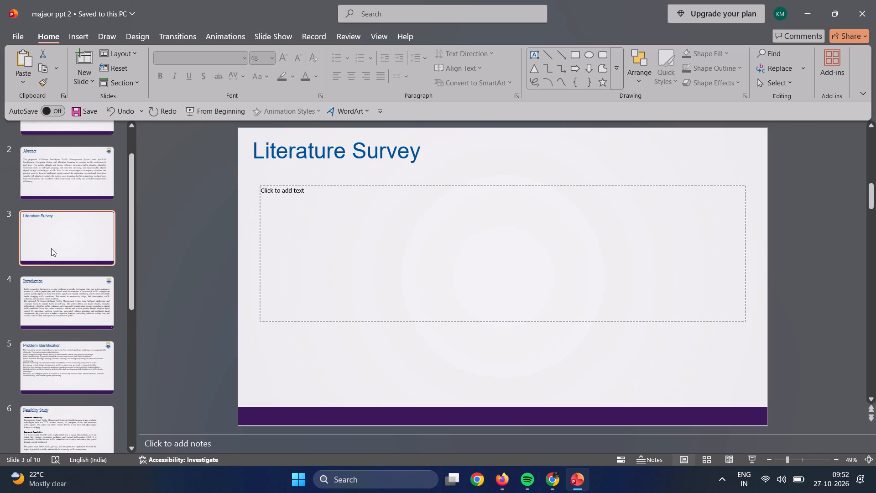
{"action": "key", "text": "Delete"}
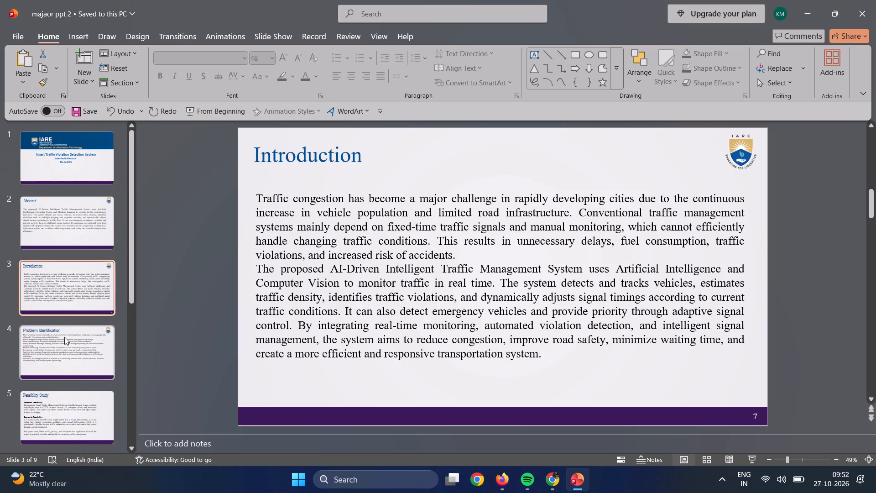
Move the Problem Identification slide ahead of the Introduction slide.
{"action": "left_click_drag", "start_coordinate": [64, 338], "coordinate": [59, 258]}
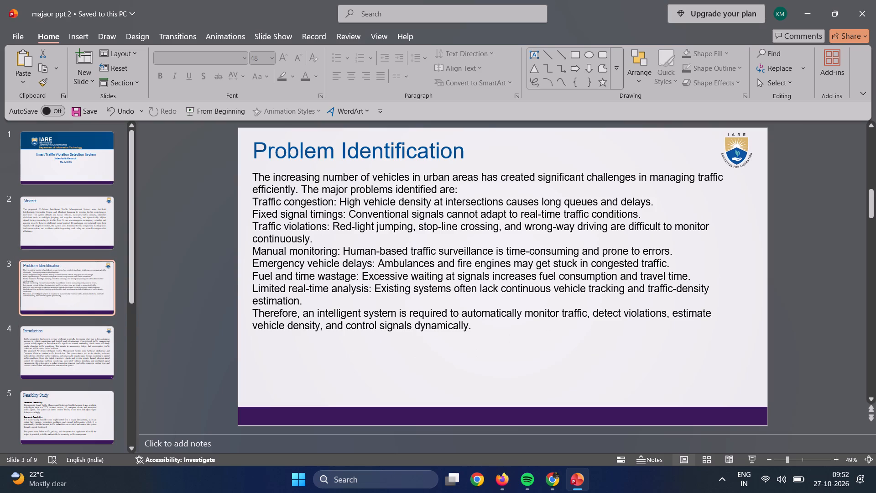
Justify all the body text on the Problem Identification slide.
{"action": "left_click_drag", "start_coordinate": [474, 325], "coordinate": [214, 163]}
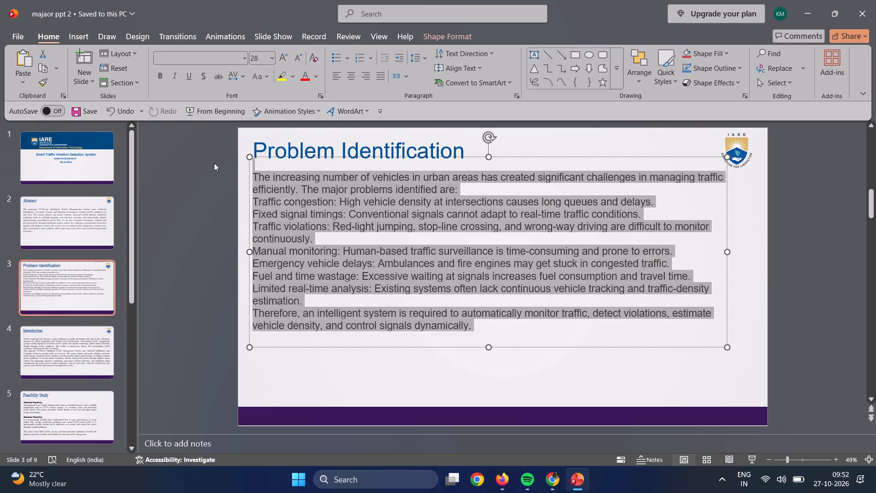
{"action": "key", "text": "ctrl+j"}
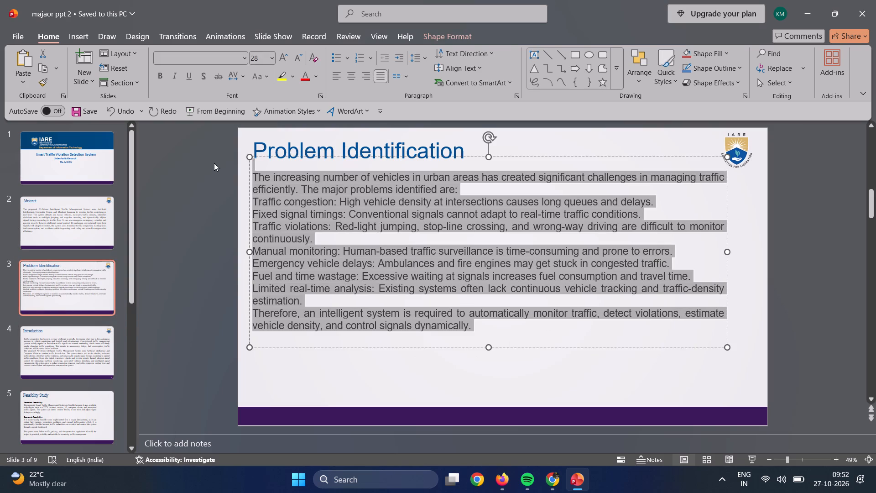
{"action": "left_click", "coordinate": [345, 218]}
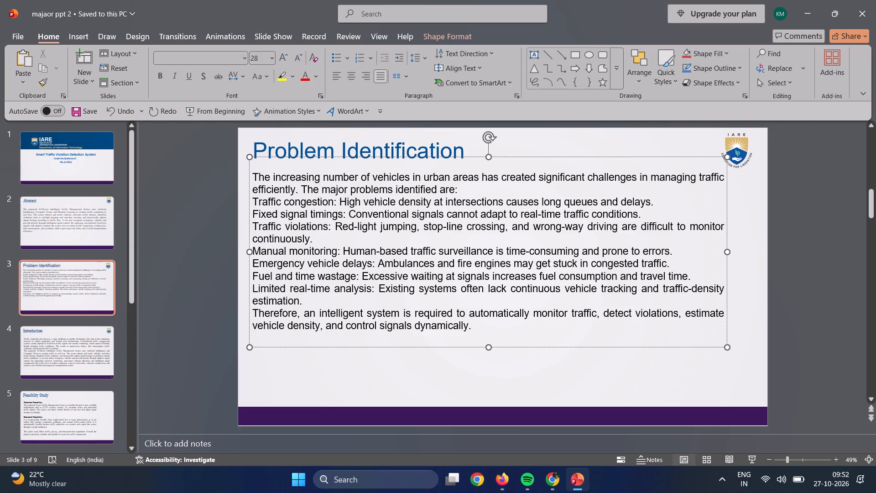
Bold the labels Traffic congestion, Traffic violations, Manual monitoring, Fuel and time wastage, and Limited real-time analysis in the problem list.
{"action": "left_click_drag", "start_coordinate": [336, 201], "coordinate": [244, 195]}
{"action": "key", "text": "ctrl+b"}
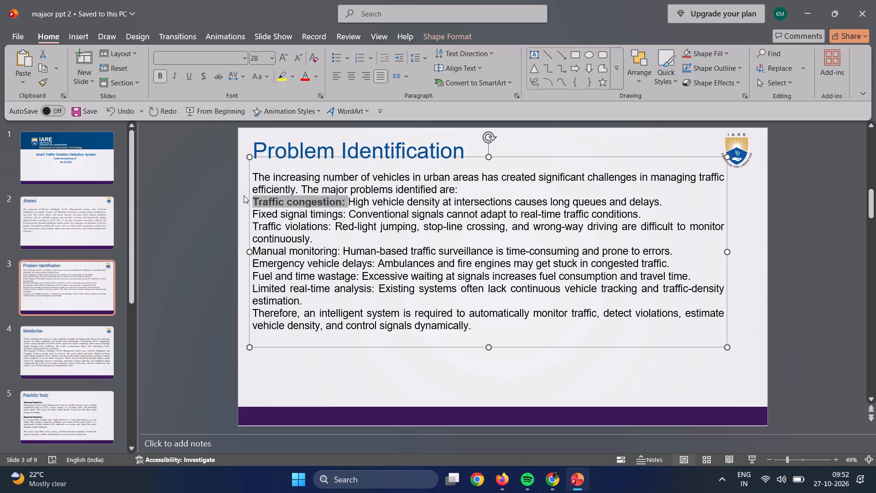
{"action": "left_click_drag", "start_coordinate": [332, 230], "coordinate": [257, 224]}
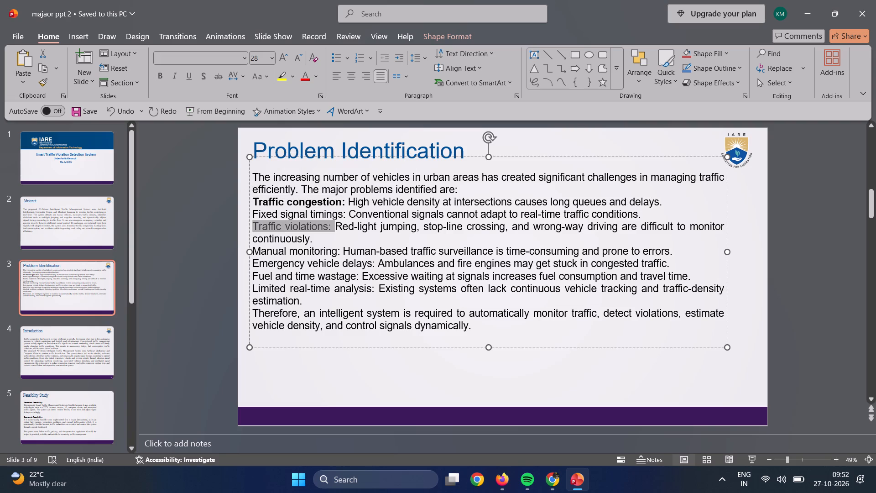
{"action": "left_click_drag", "start_coordinate": [257, 224], "coordinate": [254, 226]}
{"action": "key", "text": "ctrl+b"}
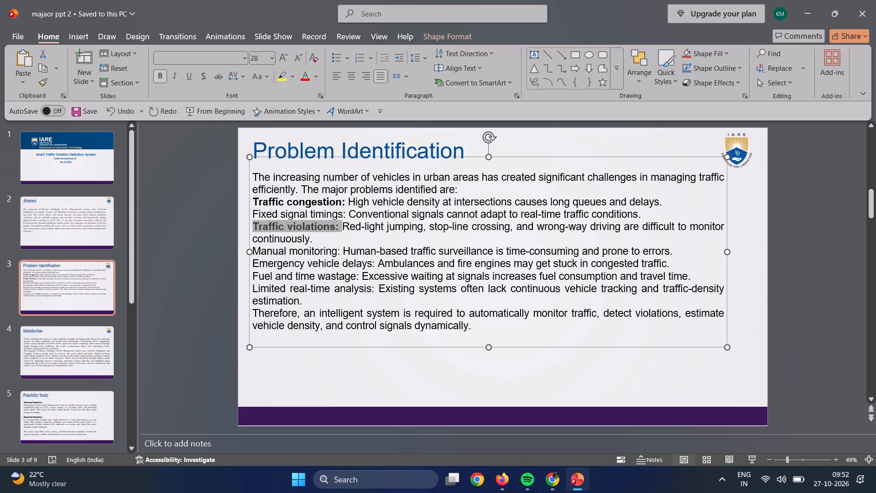
{"action": "left_click_drag", "start_coordinate": [342, 253], "coordinate": [250, 254]}
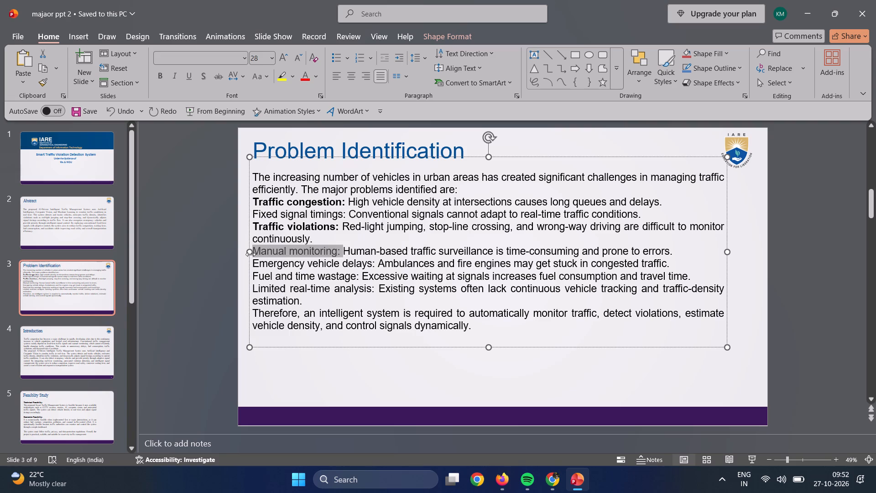
{"action": "key", "text": "ctrl+b"}
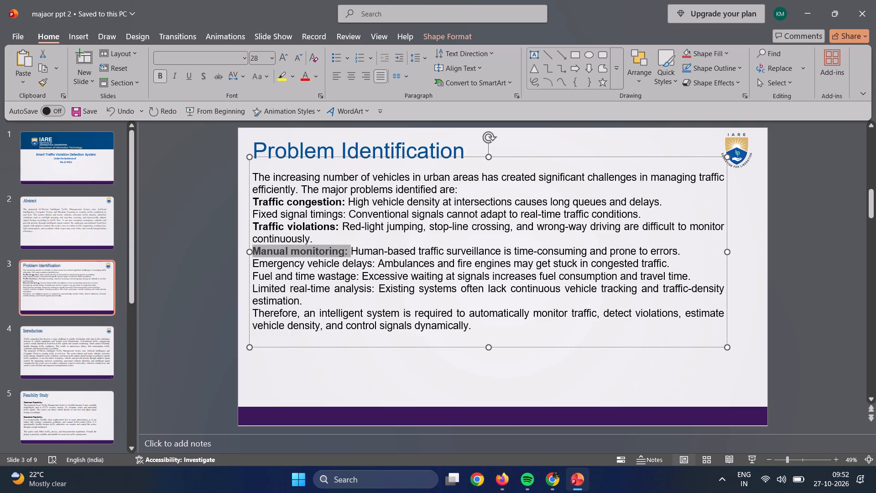
{"action": "left_click_drag", "start_coordinate": [358, 278], "coordinate": [260, 280]}
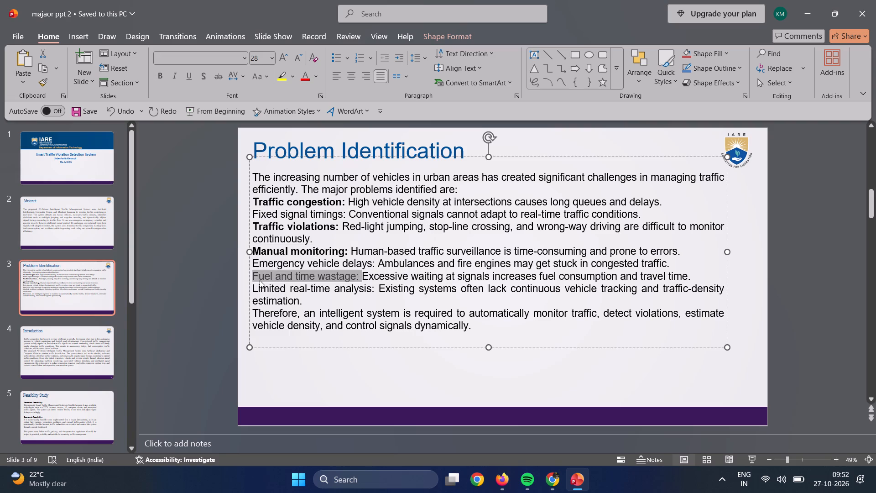
{"action": "key", "text": "ctrl+b"}
{"action": "left_click_drag", "start_coordinate": [378, 289], "coordinate": [250, 291]}
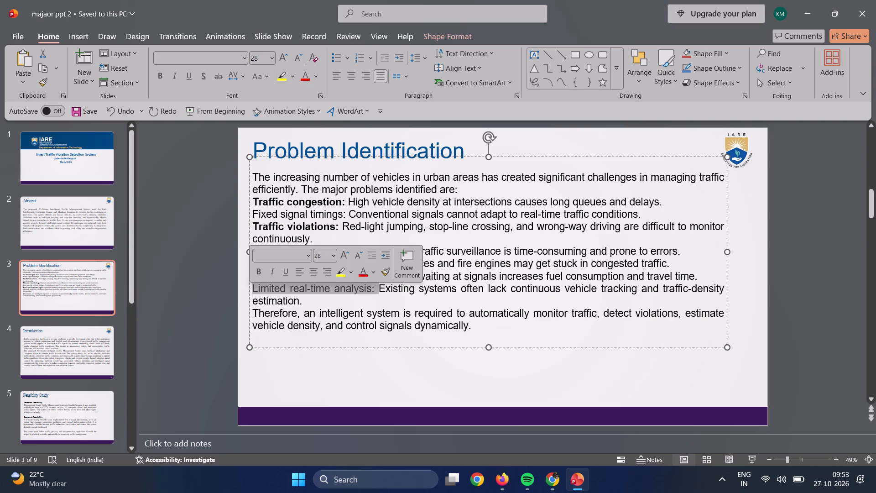
{"action": "key", "text": "ctrl+b"}
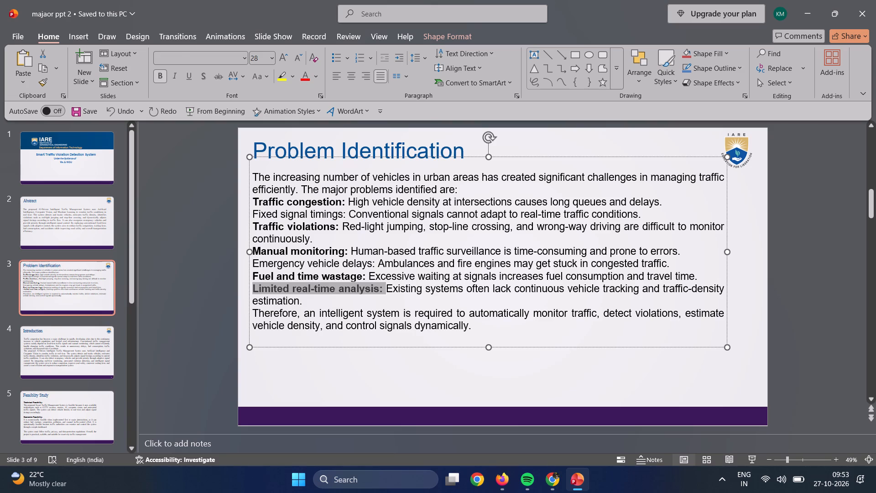
Set the line spacing of the entire Problem Identification body text to 1.5.
{"action": "left_click_drag", "start_coordinate": [479, 331], "coordinate": [260, 176]}
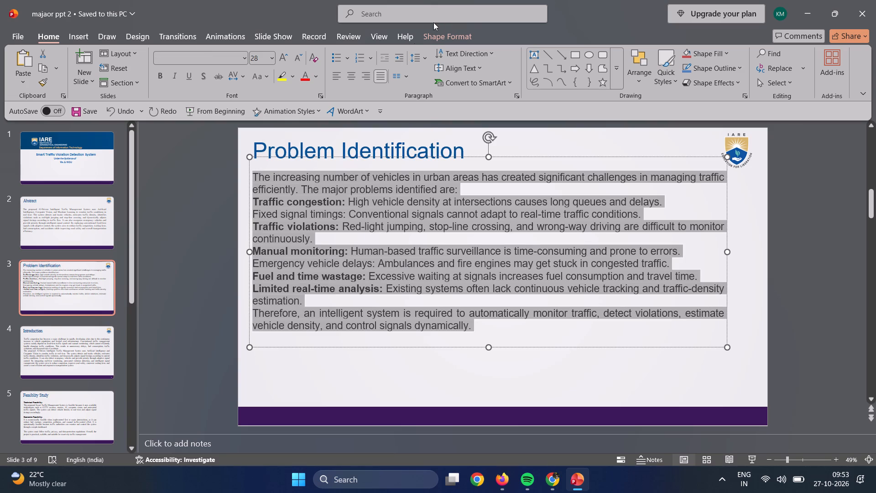
{"action": "left_click", "coordinate": [424, 63]}
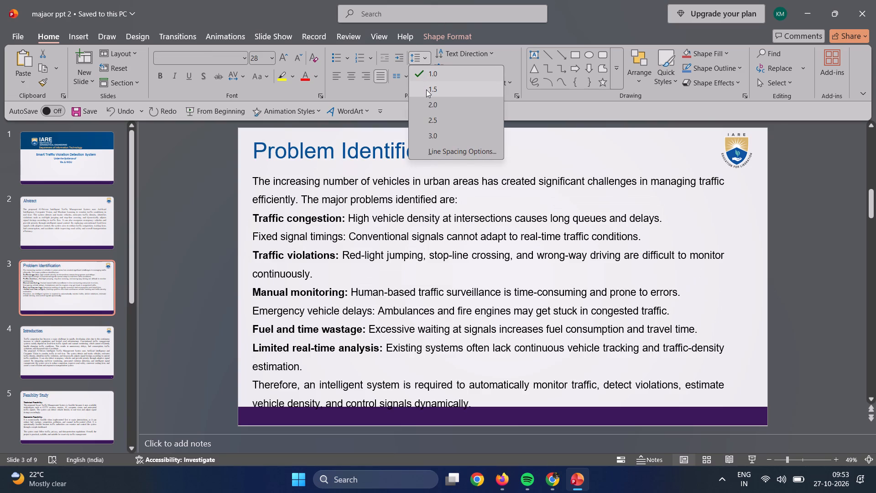
{"action": "left_click", "coordinate": [426, 89]}
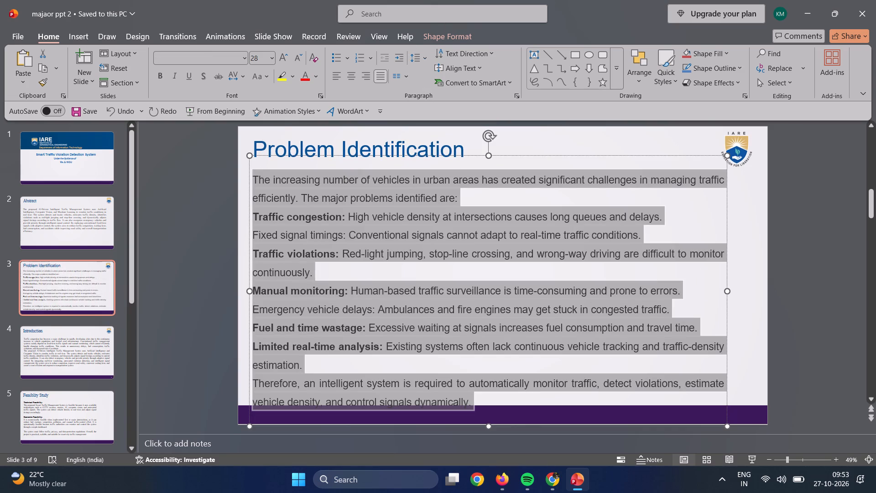
{"action": "left_click", "coordinate": [475, 155]}
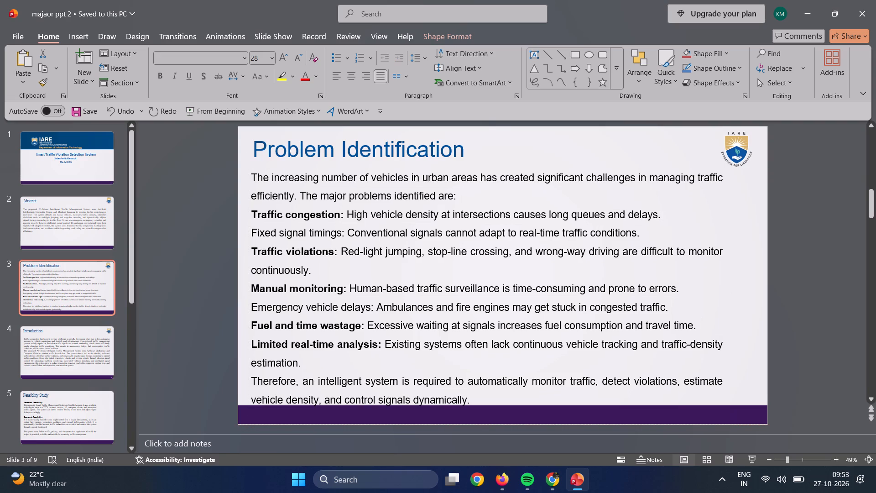
{"action": "left_click", "coordinate": [179, 227]}
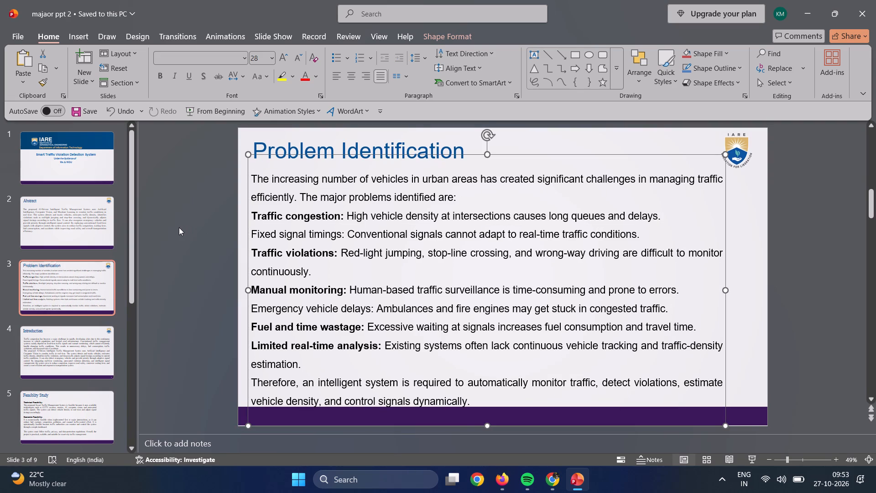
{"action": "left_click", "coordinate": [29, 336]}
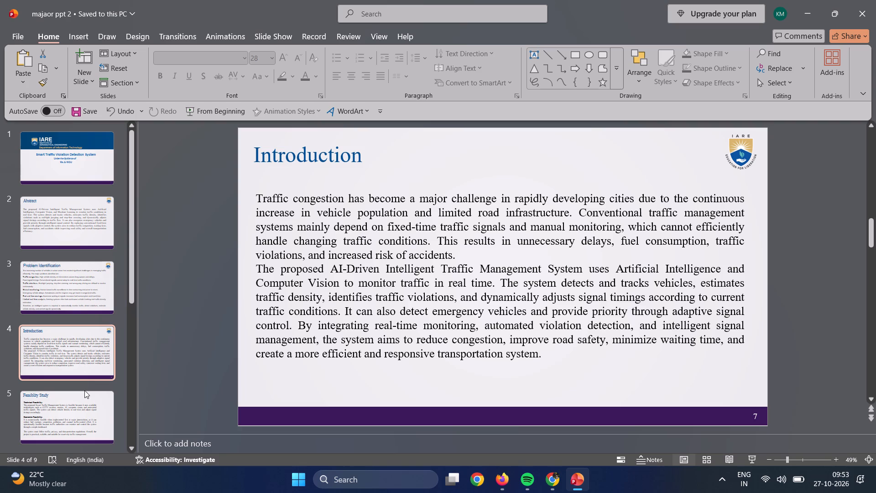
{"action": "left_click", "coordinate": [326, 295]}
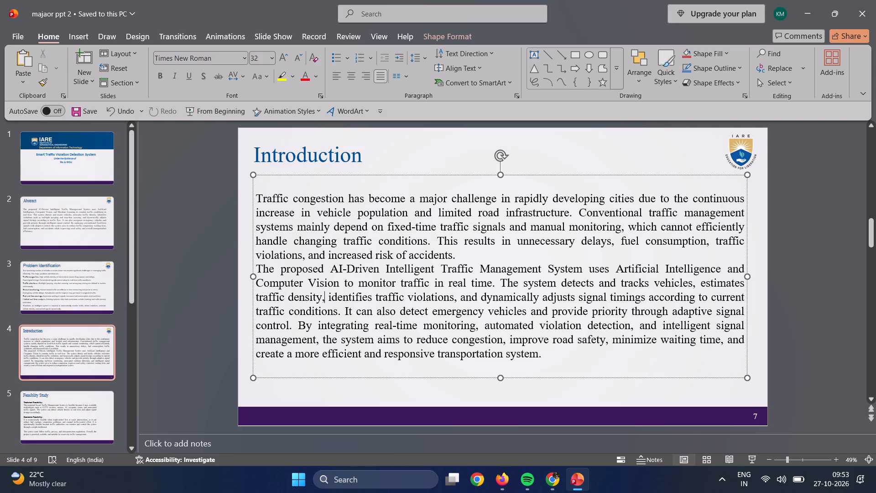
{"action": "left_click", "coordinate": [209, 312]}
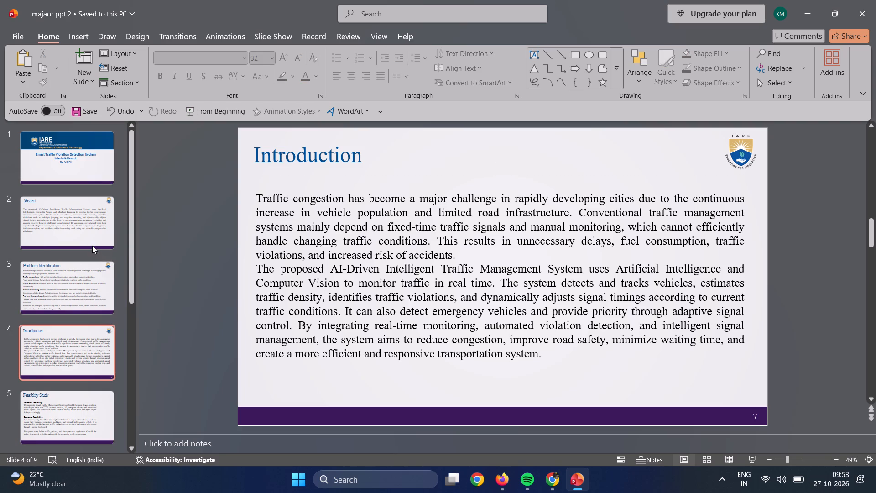
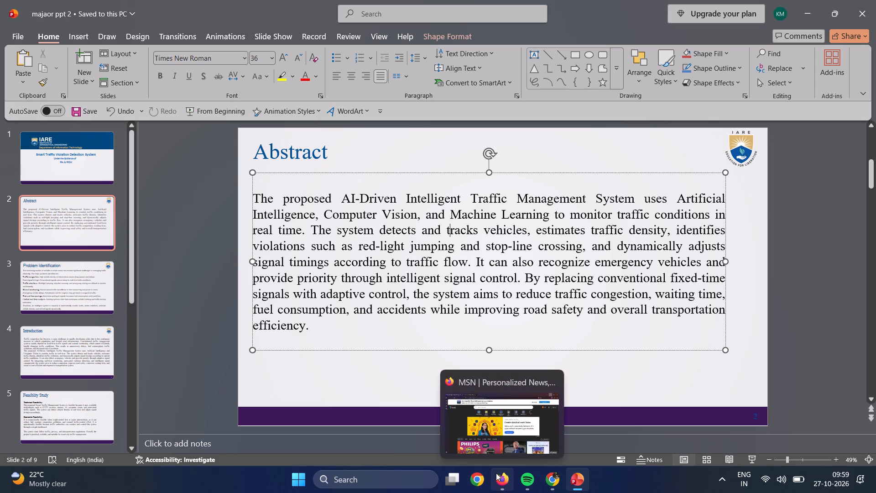
Open the "edp paper" PDF from the revanth folder in Downloads using File Explorer.
{"action": "left_click", "coordinate": [343, 483]}
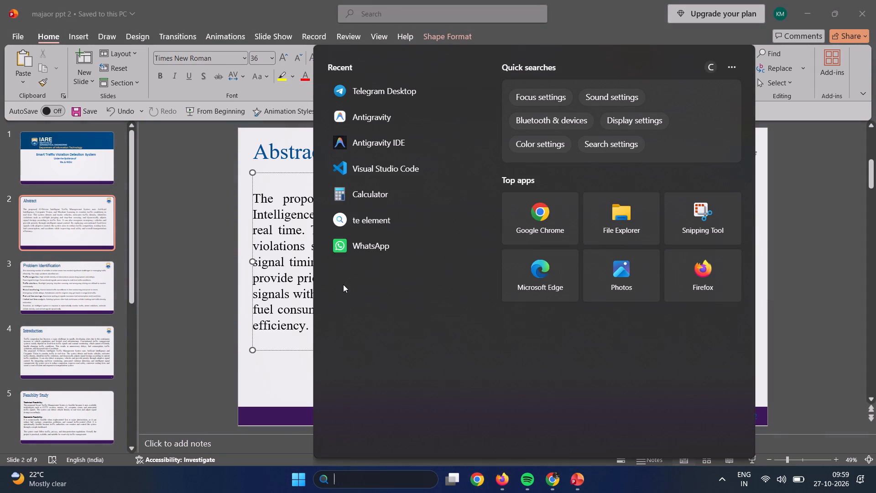
{"action": "double_click", "coordinate": [611, 205]}
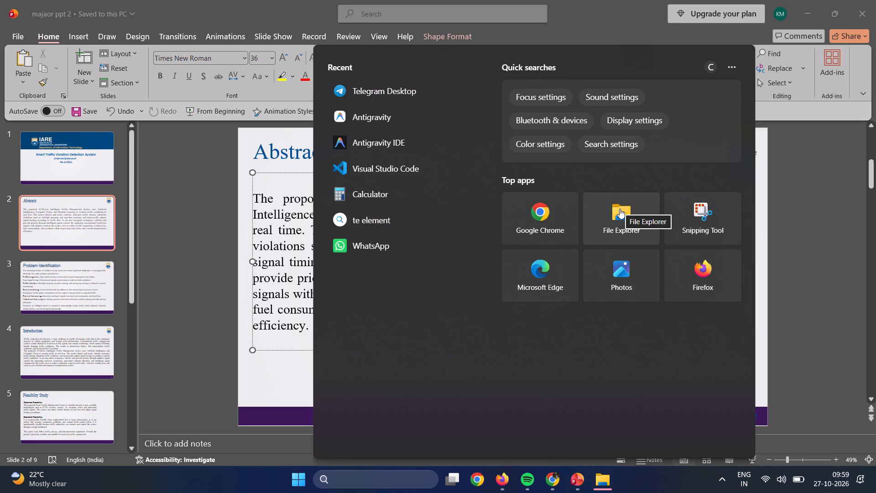
{"action": "double_click", "coordinate": [620, 209]}
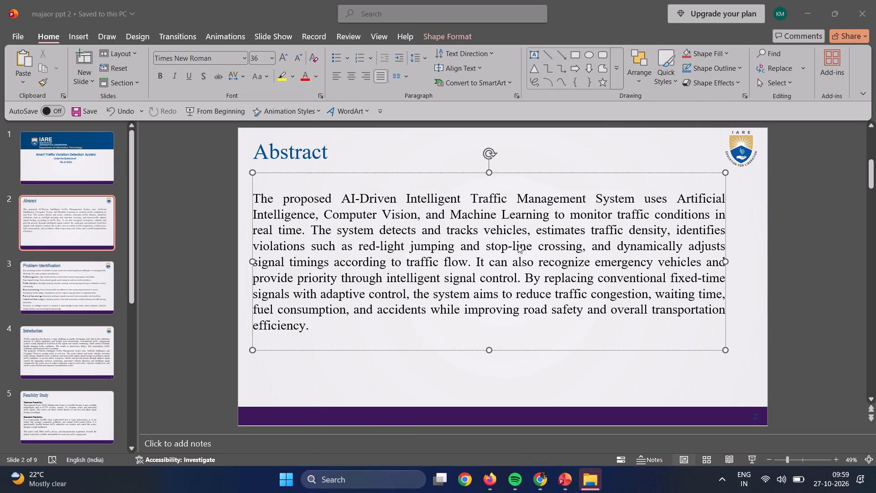
{"action": "left_click", "coordinate": [588, 479]}
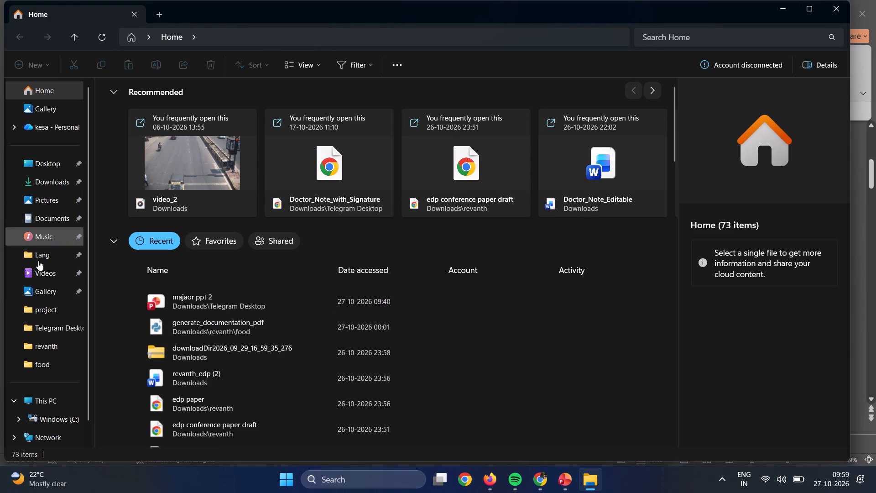
{"action": "left_click", "coordinate": [48, 342]}
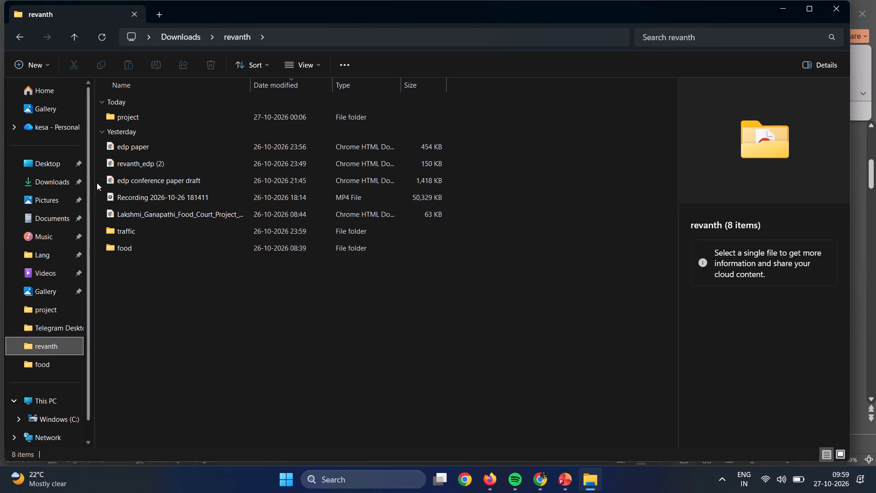
{"action": "double_click", "coordinate": [131, 149]}
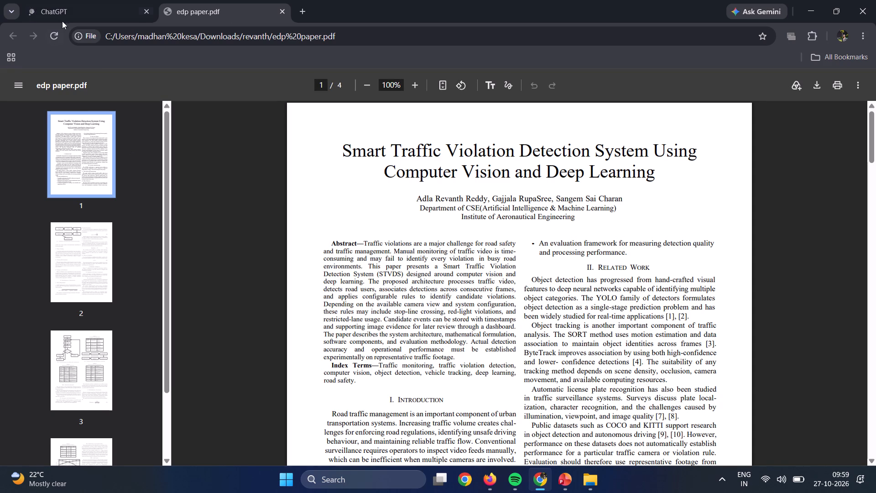
Copy the full abstract paragraph of the paper, from "Traffic violations are a major challenge" through "representative traffic footage.".
{"action": "left_click_drag", "start_coordinate": [362, 241], "coordinate": [409, 316]}
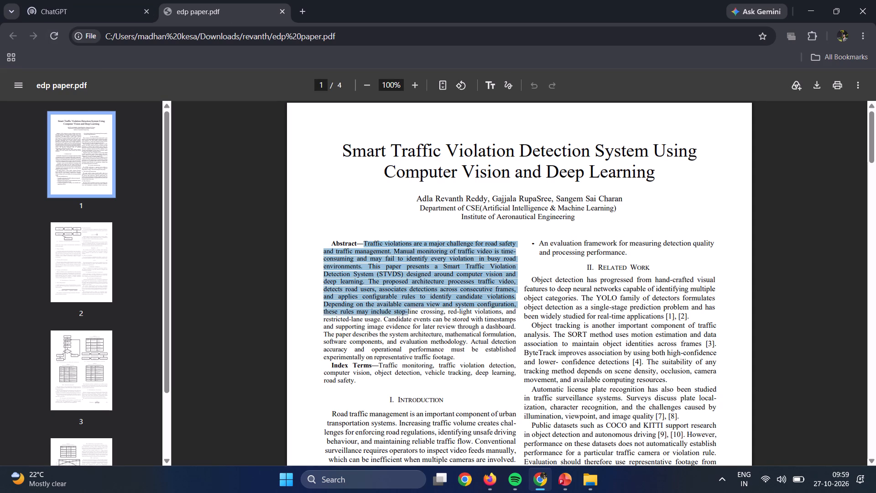
{"action": "left_click_drag", "start_coordinate": [409, 316], "coordinate": [462, 341]}
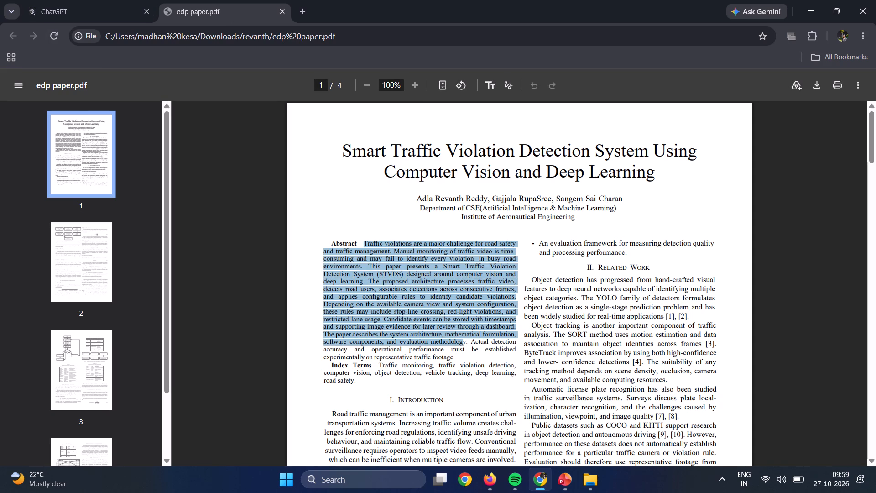
{"action": "left_click", "coordinate": [454, 357]}
{"action": "left_click_drag", "start_coordinate": [454, 357], "coordinate": [422, 320]}
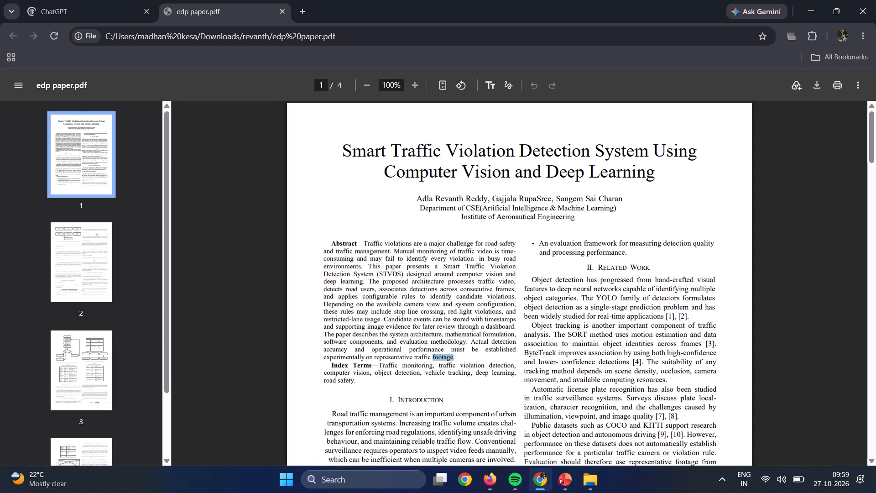
{"action": "left_click_drag", "start_coordinate": [422, 320], "coordinate": [405, 291]}
{"action": "left_click", "coordinate": [405, 291]}
{"action": "left_click_drag", "start_coordinate": [361, 241], "coordinate": [455, 359]}
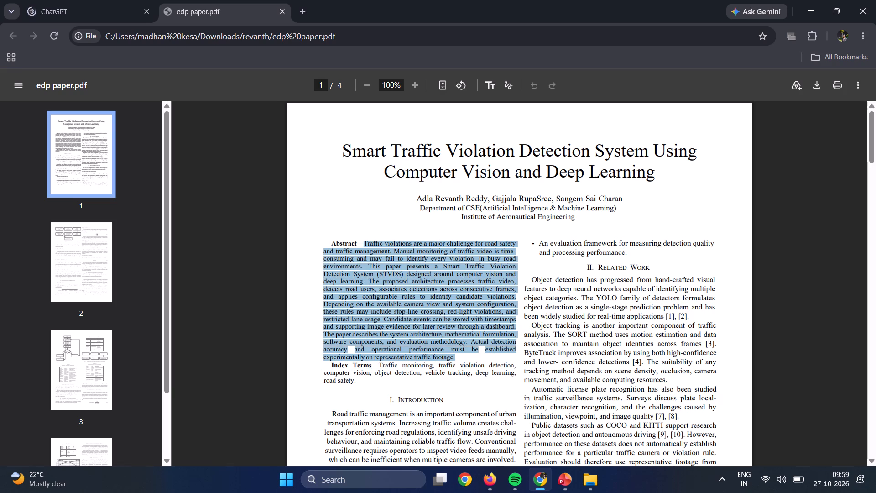
{"action": "key", "text": "ctrl+c"}
Examine the rest of edp paper.pdf, from the Introduction through to the References on the last page.
{"action": "scroll", "coordinate": [672, 326], "scroll_direction": "down", "scroll_amount": 2}
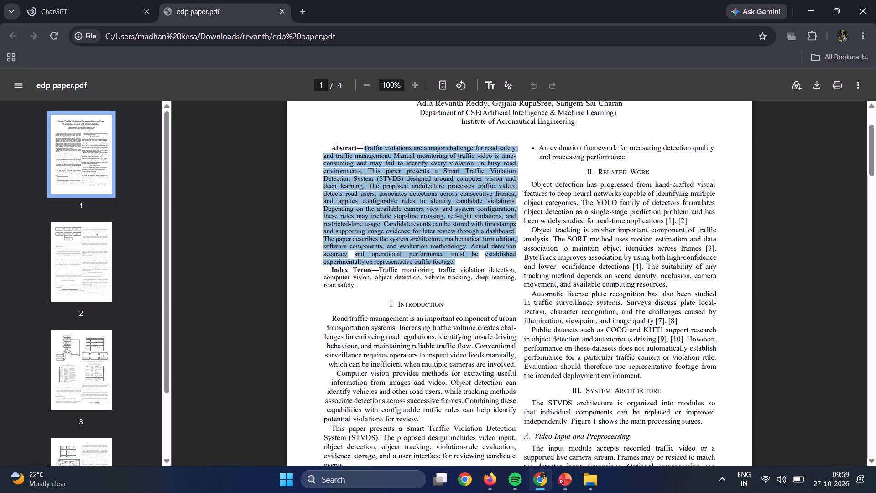
{"action": "scroll", "coordinate": [672, 326], "scroll_direction": "down", "scroll_amount": 6}
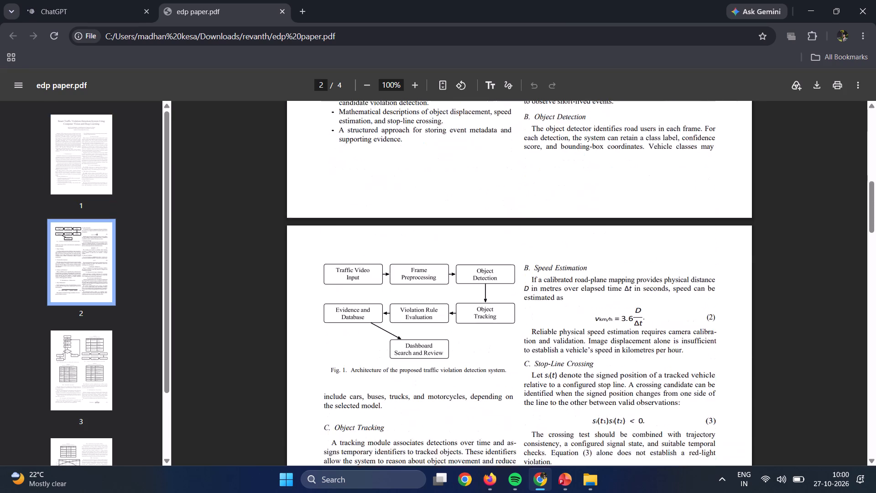
{"action": "scroll", "coordinate": [672, 326], "scroll_direction": "down", "scroll_amount": 8}
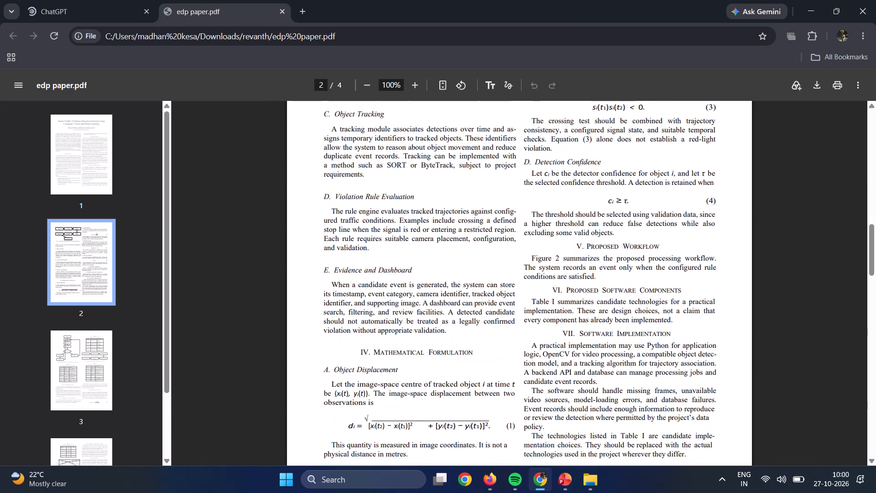
{"action": "scroll", "coordinate": [672, 326], "scroll_direction": "down", "scroll_amount": 7}
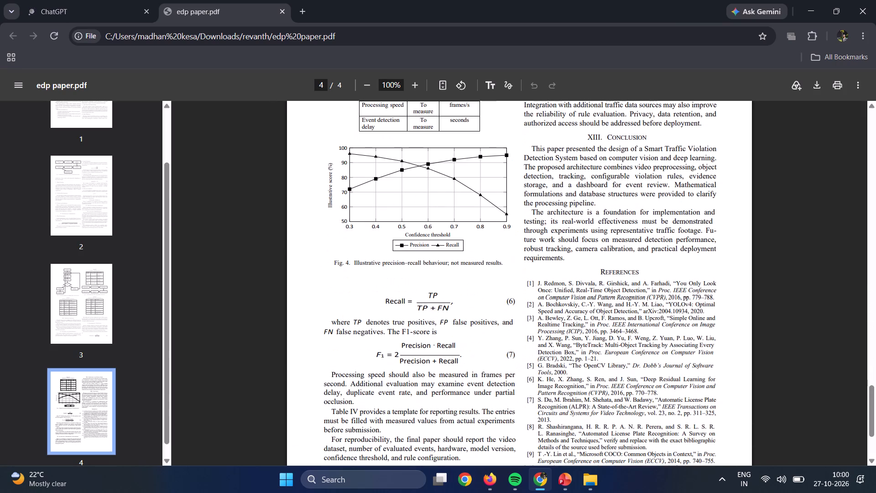
{"action": "scroll", "coordinate": [672, 326], "scroll_direction": "down", "scroll_amount": 1}
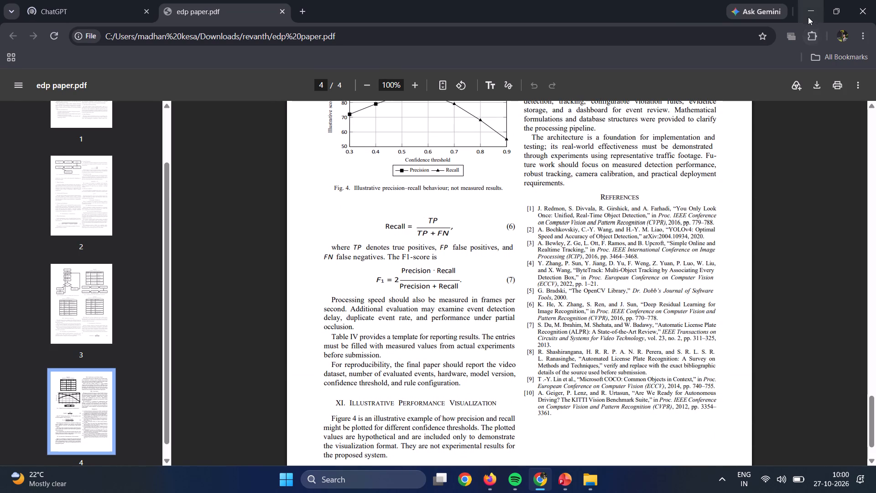
Switch back to the majaor ppt 2 presentation in PowerPoint and select all the body text on the Abstract slide.
{"action": "left_click", "coordinate": [809, 14]}
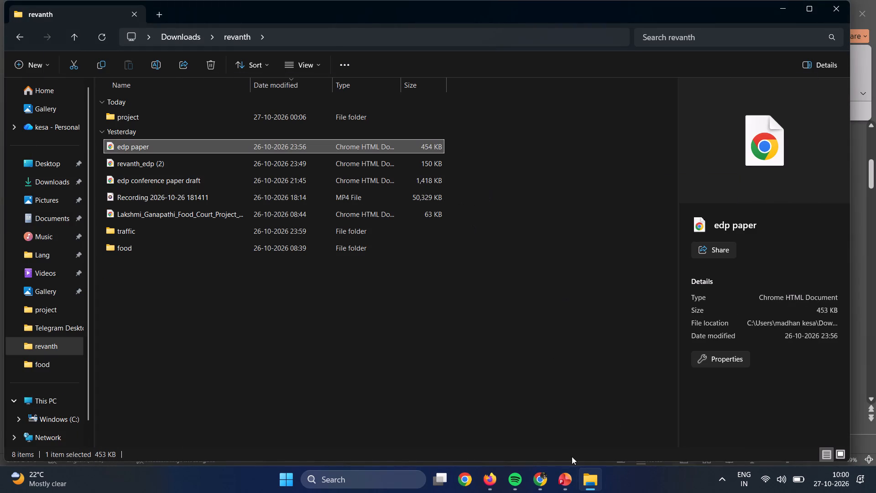
{"action": "left_click", "coordinate": [564, 477]}
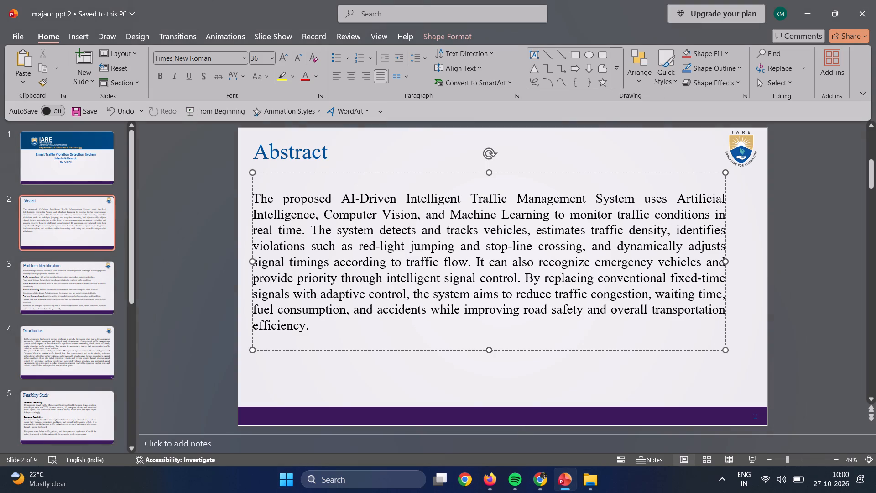
{"action": "left_click", "coordinate": [352, 250]}
{"action": "key", "text": "ctrl+a"}
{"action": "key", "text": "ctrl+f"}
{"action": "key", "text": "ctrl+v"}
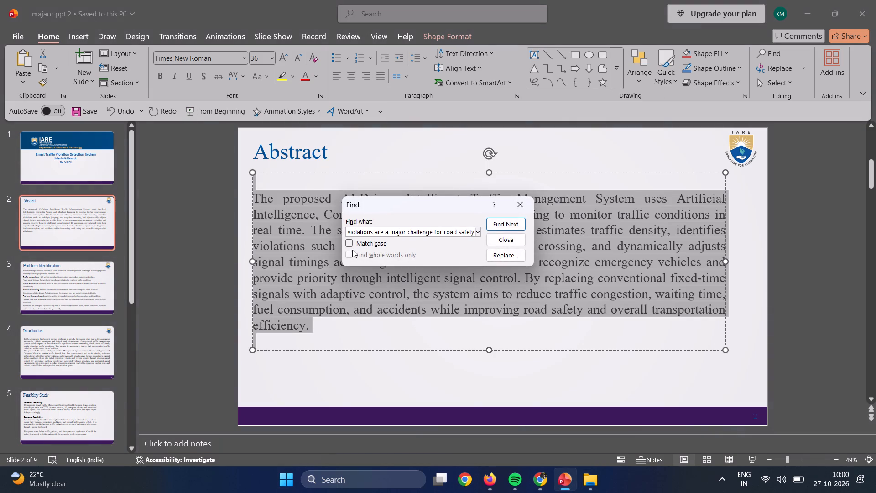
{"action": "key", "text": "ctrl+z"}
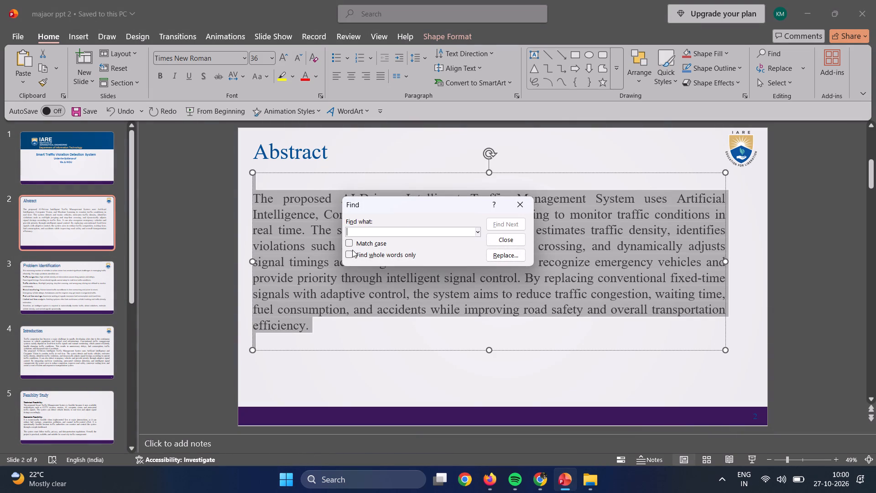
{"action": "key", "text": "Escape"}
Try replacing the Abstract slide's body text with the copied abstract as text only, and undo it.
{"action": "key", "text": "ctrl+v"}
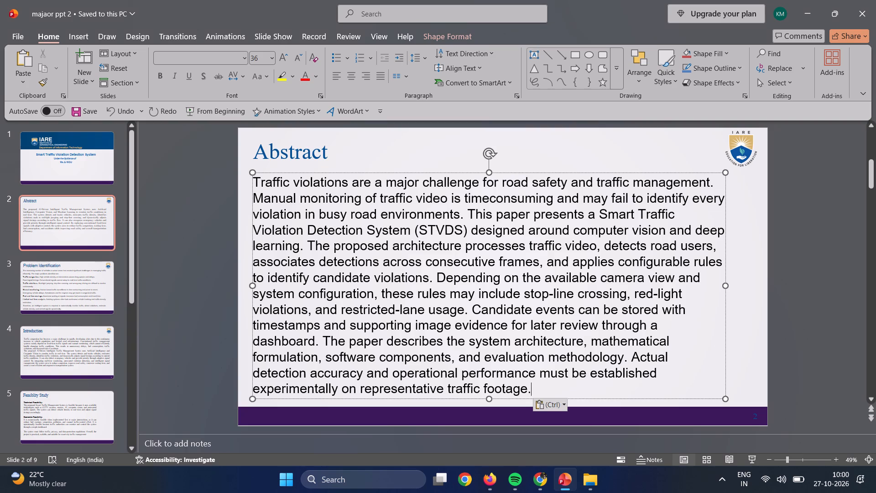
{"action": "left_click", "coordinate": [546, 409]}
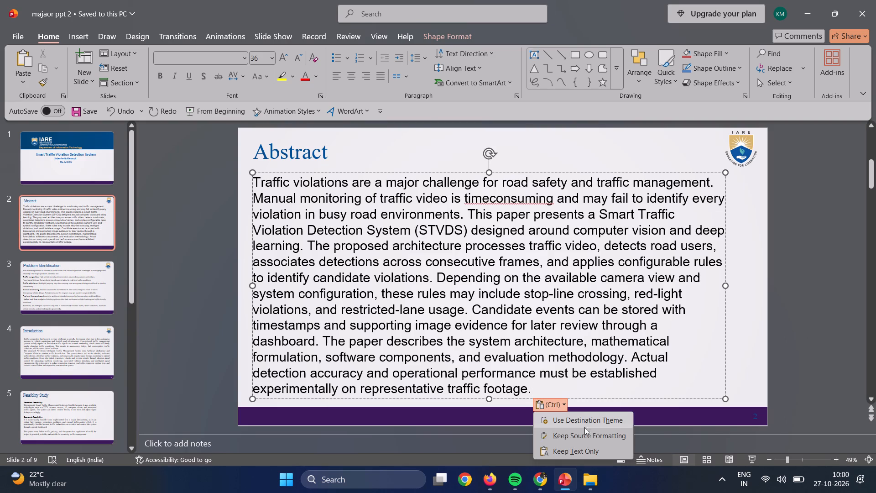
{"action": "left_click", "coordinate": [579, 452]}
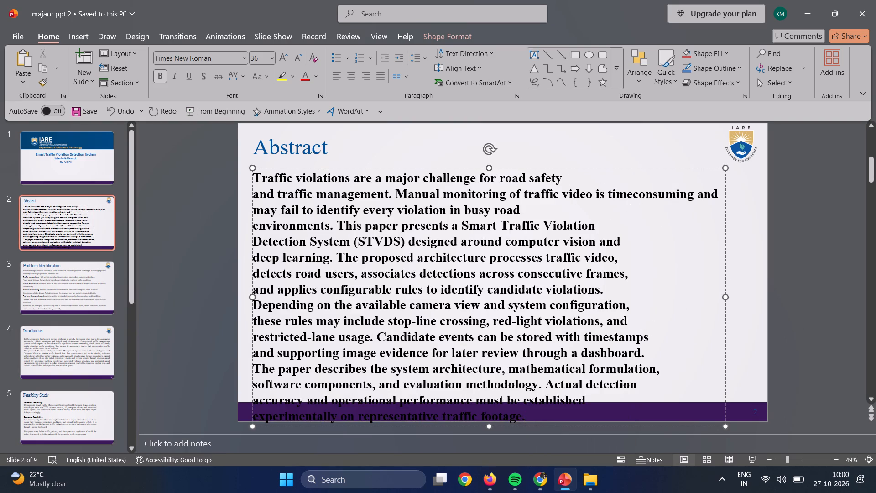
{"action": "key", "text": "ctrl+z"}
Replace the Abstract slide's selected body text with the copied paper abstract and justify the whole paragraph.
{"action": "key", "text": "ctrl+v"}
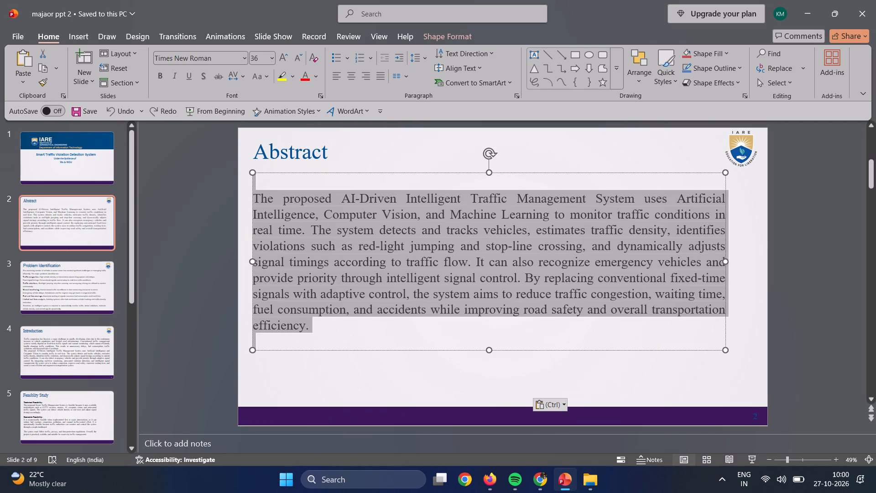
{"action": "left_click_drag", "start_coordinate": [535, 388], "coordinate": [445, 346]}
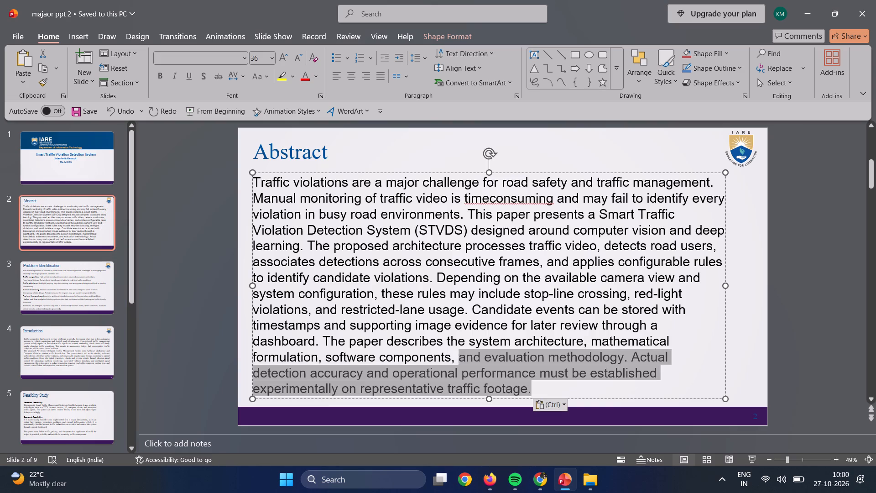
{"action": "left_click_drag", "start_coordinate": [445, 346], "coordinate": [258, 184]}
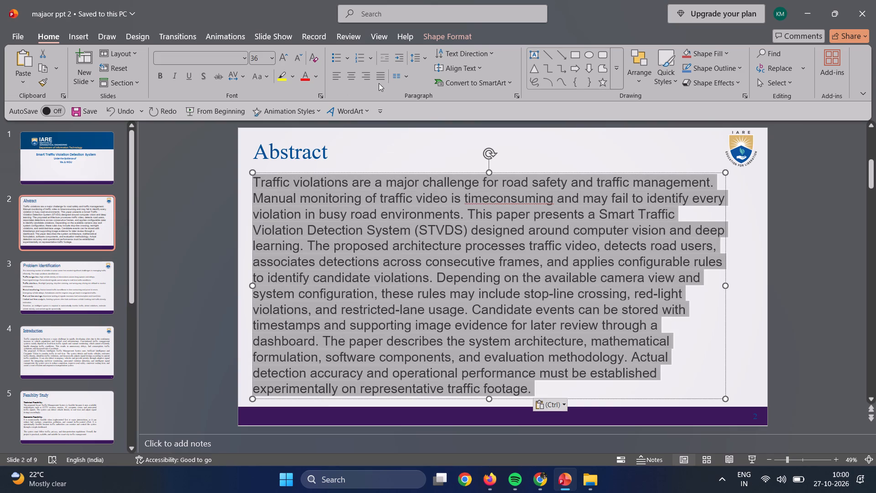
{"action": "left_click", "coordinate": [381, 81]}
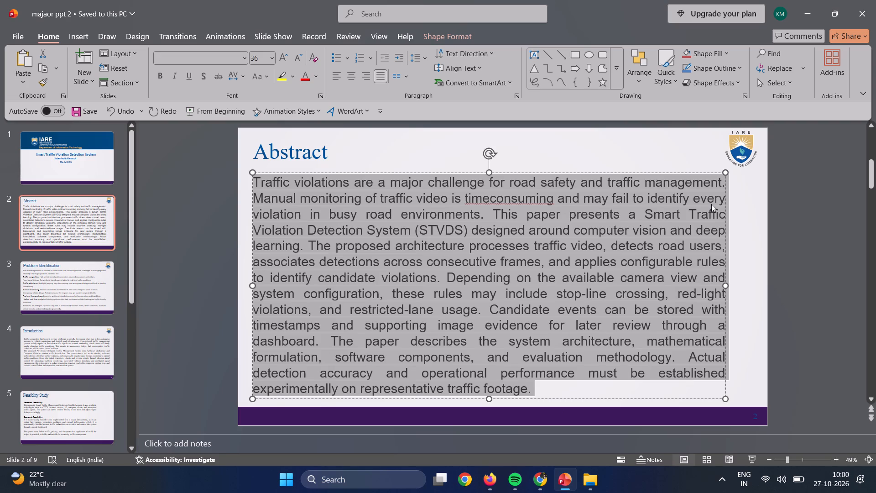
Review the title, Abstract, Problem Identification and Introduction slides, ending in the Introduction slide's body text.
{"action": "left_click", "coordinate": [68, 141]}
{"action": "left_click", "coordinate": [69, 203]}
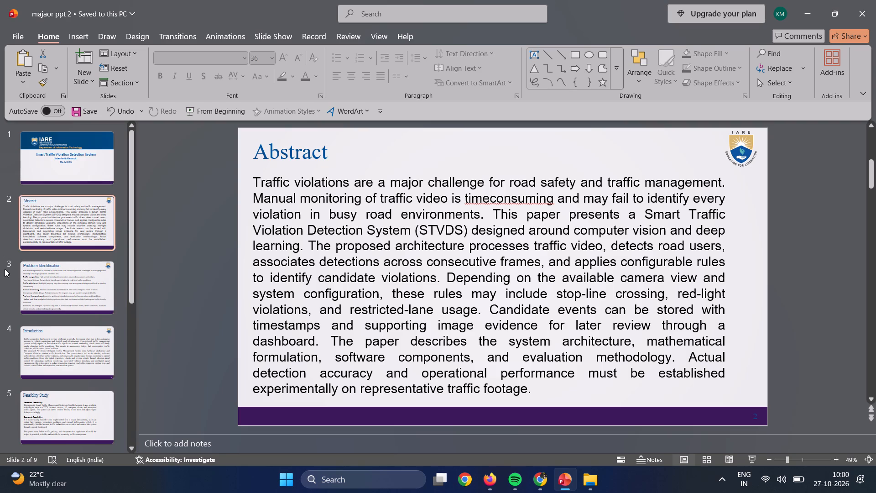
{"action": "left_click", "coordinate": [74, 273]}
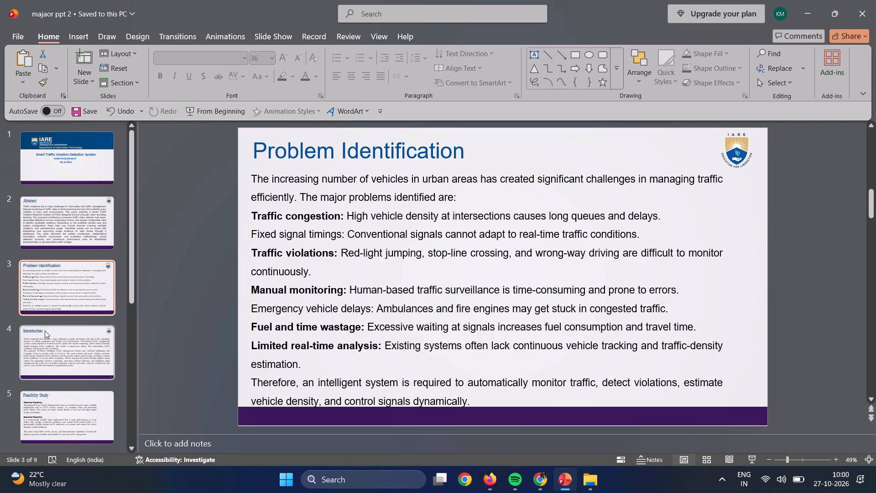
{"action": "left_click", "coordinate": [45, 330]}
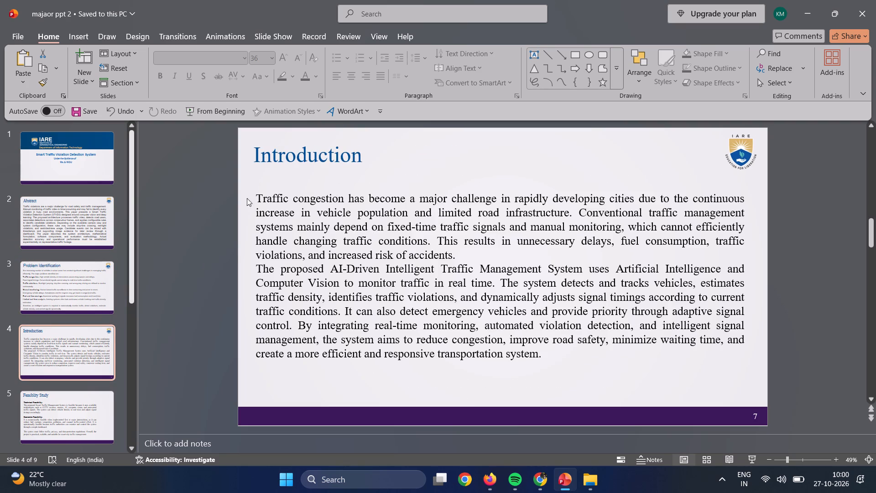
{"action": "left_click", "coordinate": [305, 209]}
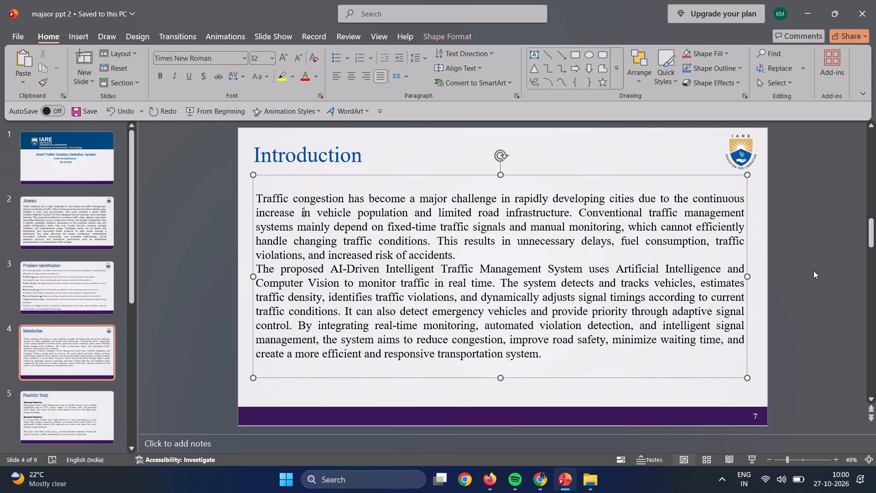
{"action": "left_click", "coordinate": [813, 271]}
{"action": "left_click", "coordinate": [666, 263]}
Switch to edp paper.pdf in Chrome and copy the first paragraph of its Introduction, starting "Road traffic management".
{"action": "key", "text": "alt+Tab"}
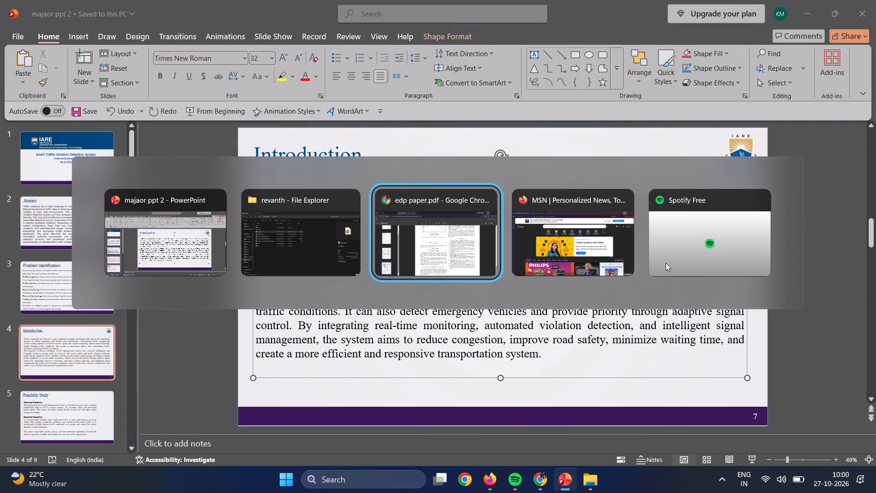
{"action": "key", "text": "alt+Tab"}
{"action": "key", "text": "alt+Tab"}
{"action": "key", "text": "alt+Tab"}
{"action": "key", "text": "alt+Tab"}
{"action": "key", "text": "alt+Tab"}
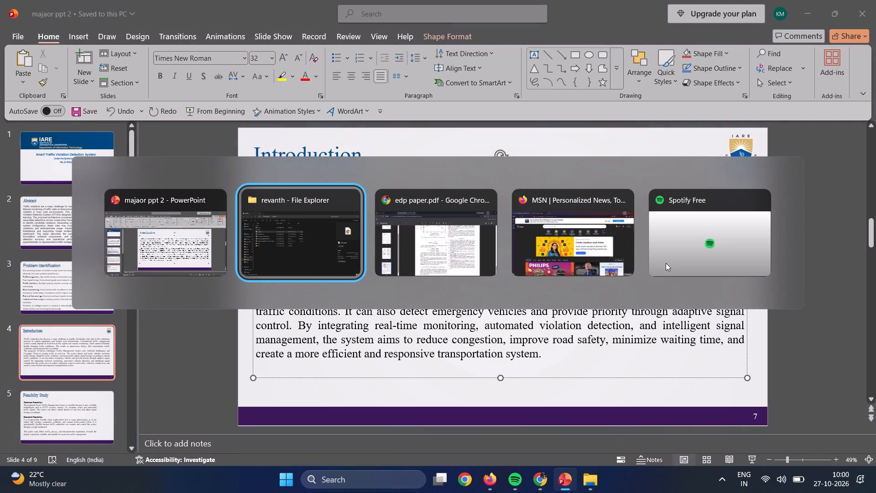
{"action": "key", "text": "alt+Tab"}
{"action": "scroll", "coordinate": [523, 205], "scroll_direction": "up", "scroll_amount": 13}
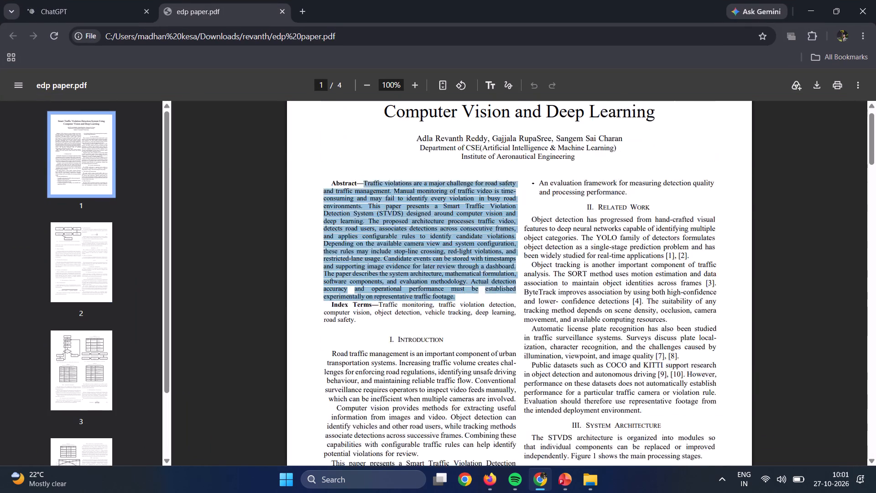
{"action": "scroll", "coordinate": [449, 291], "scroll_direction": "down", "scroll_amount": 2}
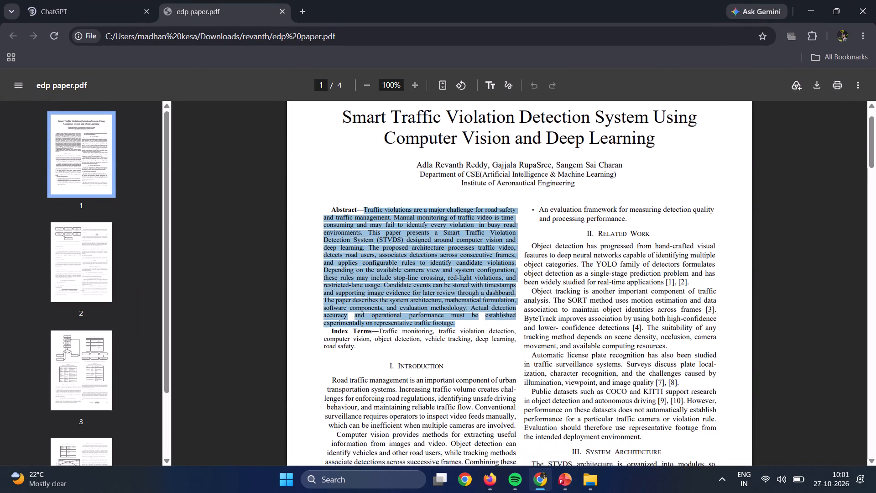
{"action": "scroll", "coordinate": [449, 291], "scroll_direction": "down", "scroll_amount": 3}
{"action": "scroll", "coordinate": [449, 291], "scroll_direction": "up", "scroll_amount": 3}
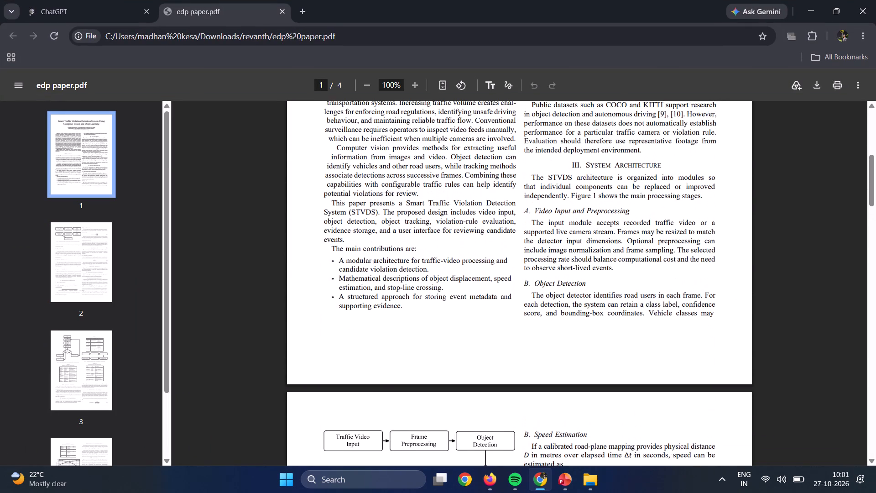
{"action": "scroll", "coordinate": [449, 291], "scroll_direction": "up", "scroll_amount": 2}
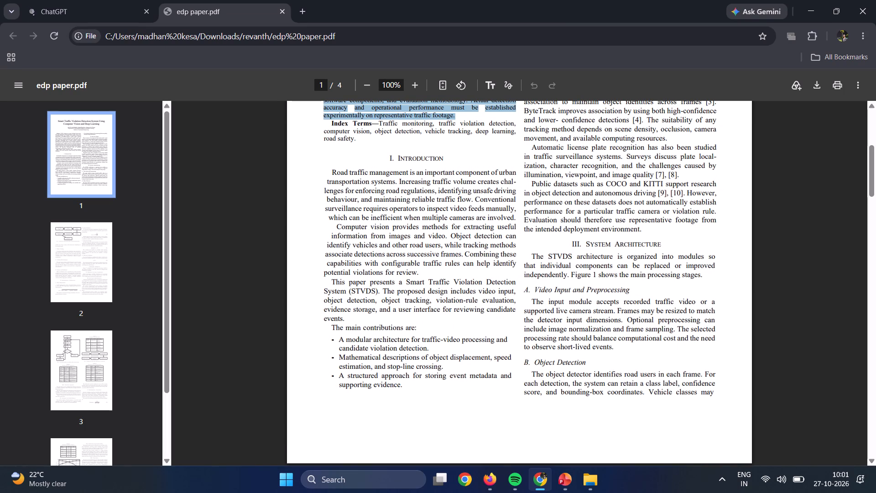
{"action": "left_click_drag", "start_coordinate": [514, 219], "coordinate": [331, 174]}
{"action": "key", "text": "ctrl+c"}
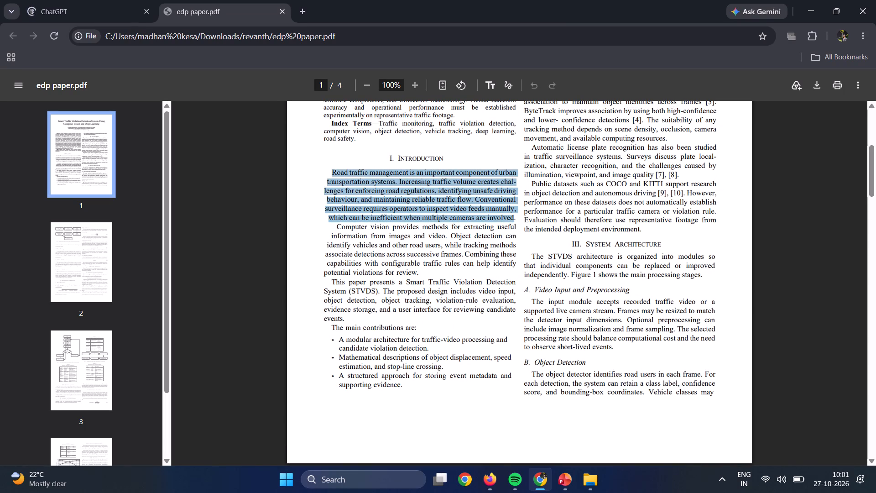
Return to the PowerPoint presentation, replace all the Introduction slide's body text with the copied paragraph, and justify it.
{"action": "key", "text": "alt+Tab"}
{"action": "left_click", "coordinate": [377, 265]}
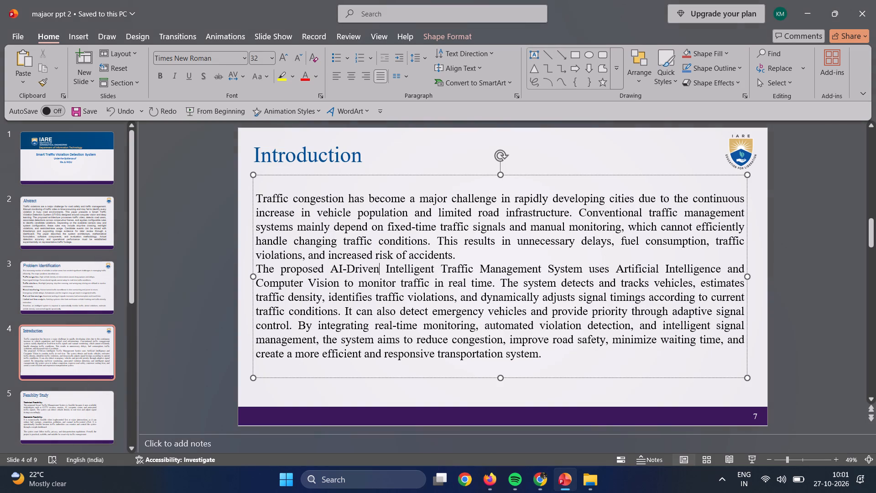
{"action": "key", "text": "ctrl+a"}
{"action": "key", "text": "ctrl+v"}
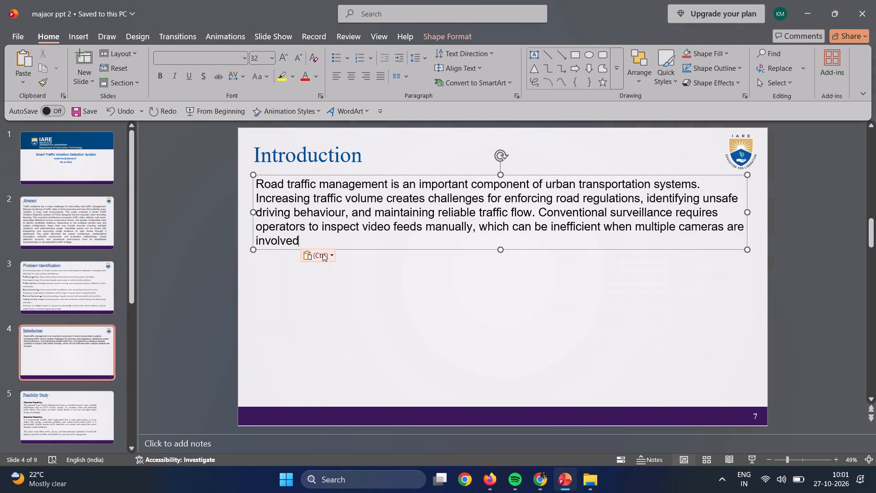
{"action": "left_click", "coordinate": [323, 254]}
{"action": "left_click", "coordinate": [350, 211]}
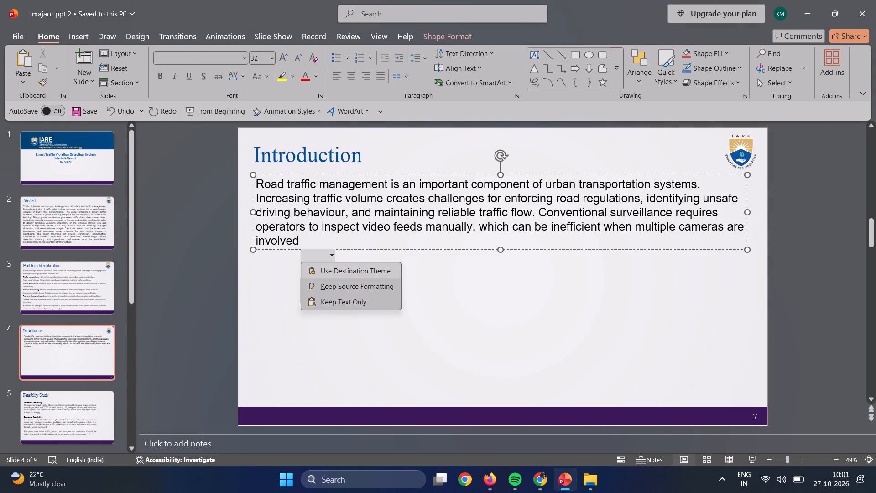
{"action": "key", "text": "ctrl+a"}
{"action": "key", "text": "ctrl+j"}
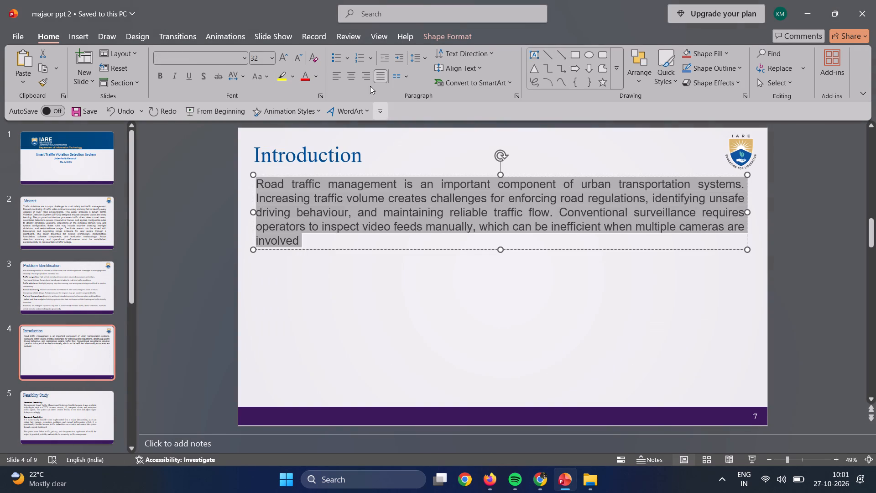
{"action": "left_click", "coordinate": [334, 286]}
End the paragraph with a full stop and add the paper's second Introduction paragraph, starting "Computer vision provides", on a new line below.
{"action": "left_click", "coordinate": [303, 241]}
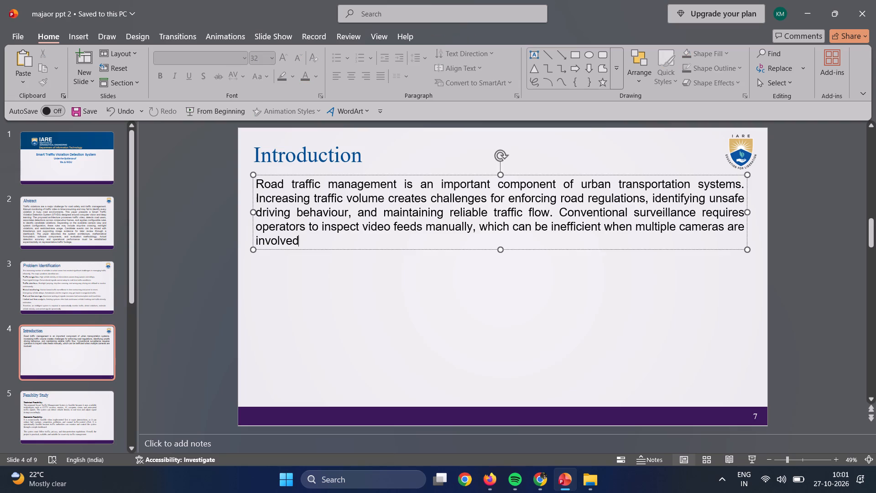
{"action": "key", "text": "period"}
{"action": "key", "text": "Return"}
{"action": "key", "text": "alt+Tab"}
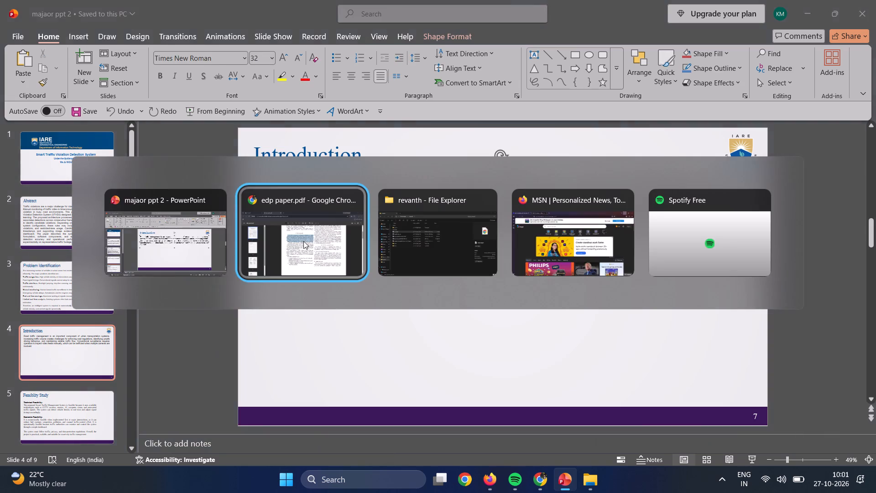
{"action": "left_click_drag", "start_coordinate": [337, 222], "coordinate": [417, 263]}
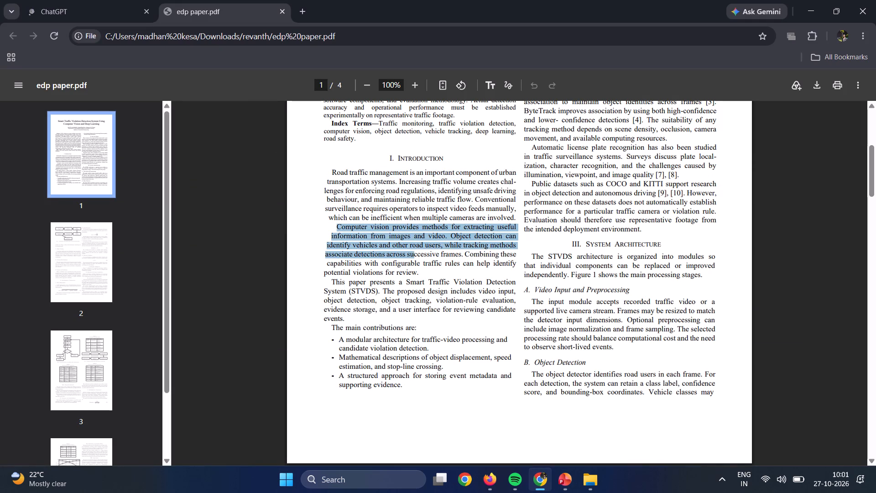
{"action": "left_click_drag", "start_coordinate": [417, 263], "coordinate": [420, 273]}
{"action": "key", "text": "ctrl+c"}
{"action": "key", "text": "alt+Tab"}
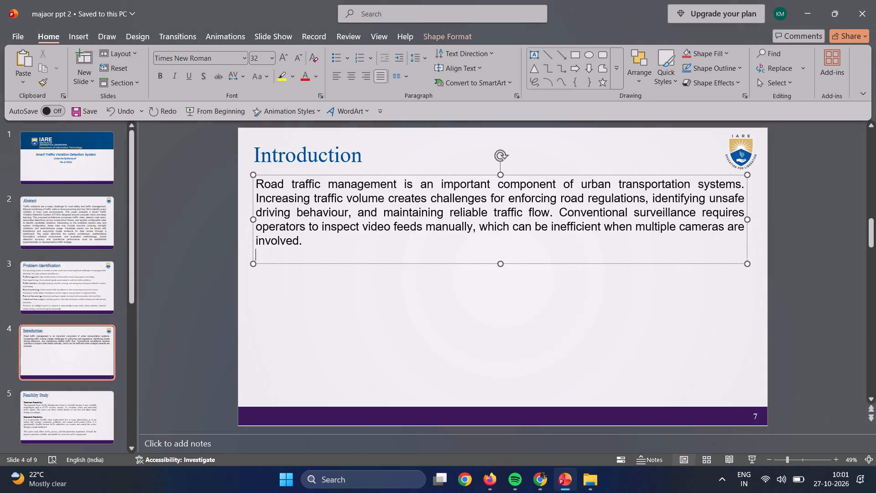
{"action": "key", "text": "ctrl+v"}
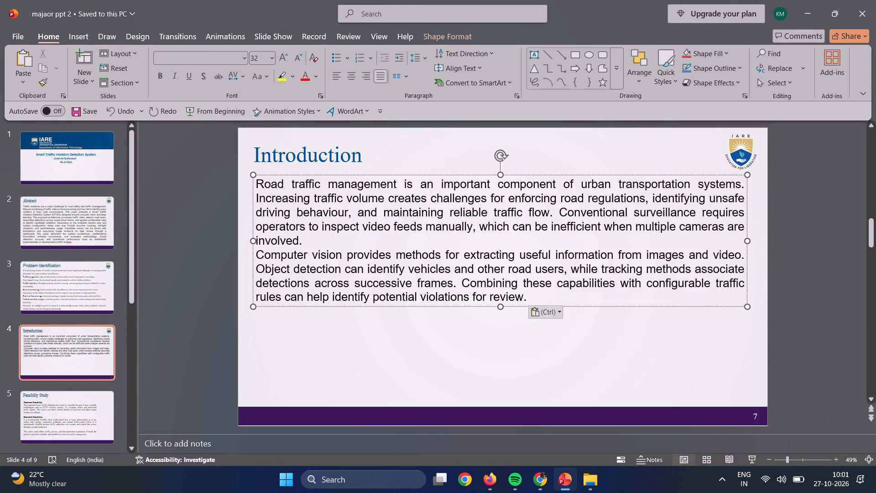
Set the line spacing of both Introduction paragraphs to 1.5.
{"action": "left_click_drag", "start_coordinate": [563, 301], "coordinate": [559, 301]}
{"action": "left_click_drag", "start_coordinate": [544, 299], "coordinate": [250, 185]}
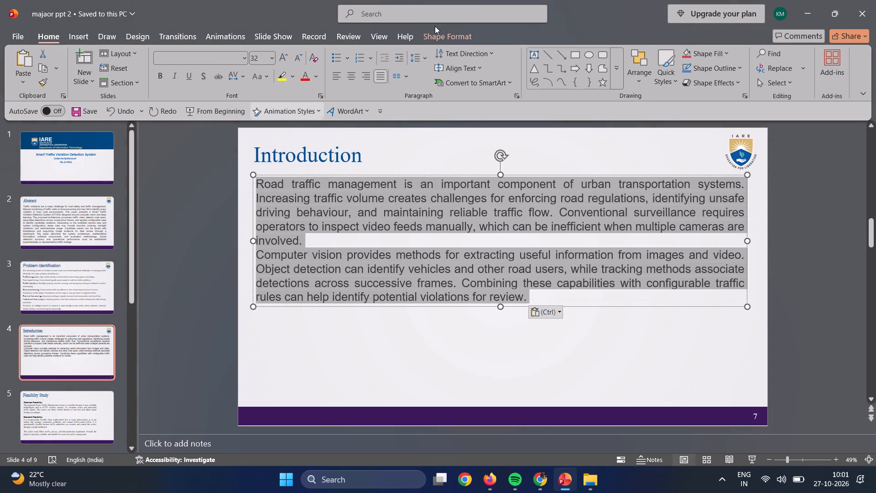
{"action": "left_click", "coordinate": [425, 54]}
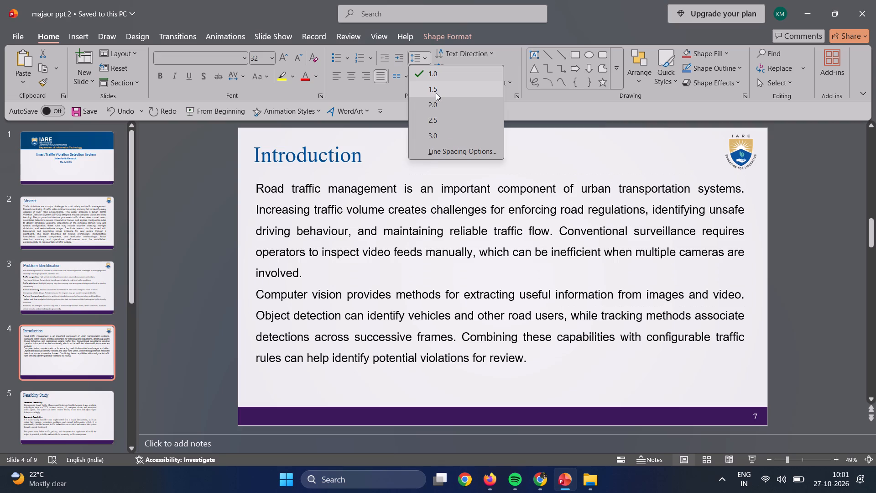
{"action": "left_click", "coordinate": [436, 93]}
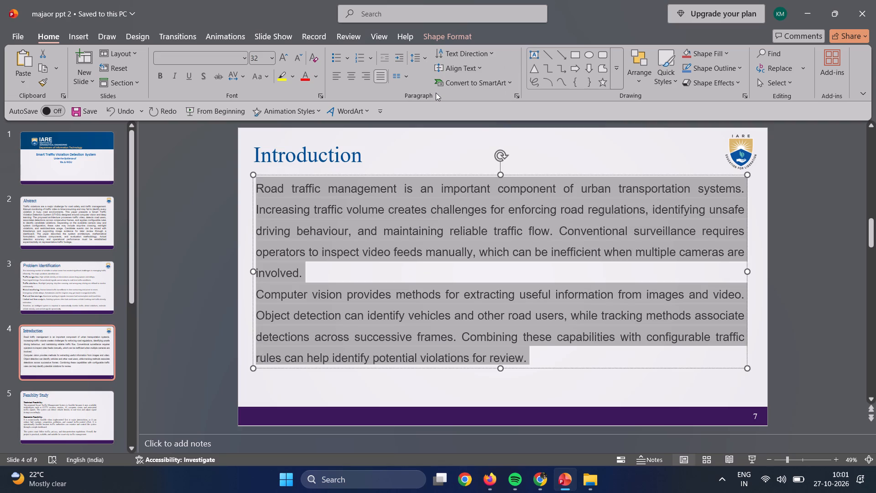
{"action": "left_click", "coordinate": [221, 215]}
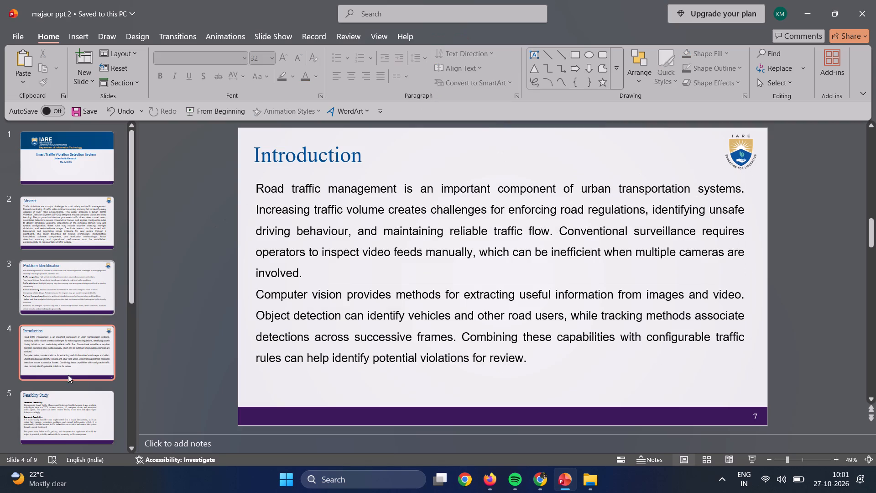
Review the body text of the Feasiblity Study and Existing Solution slides.
{"action": "left_click", "coordinate": [90, 356]}
{"action": "left_click", "coordinate": [89, 420]}
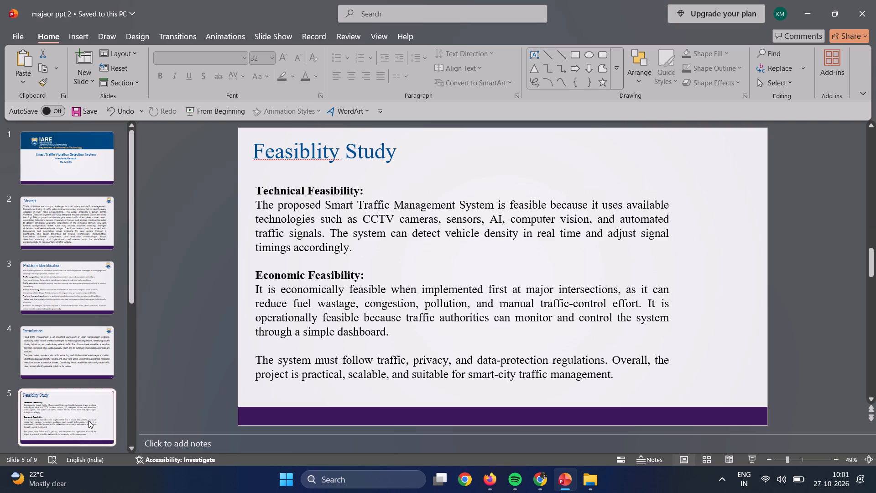
{"action": "left_click", "coordinate": [348, 236]}
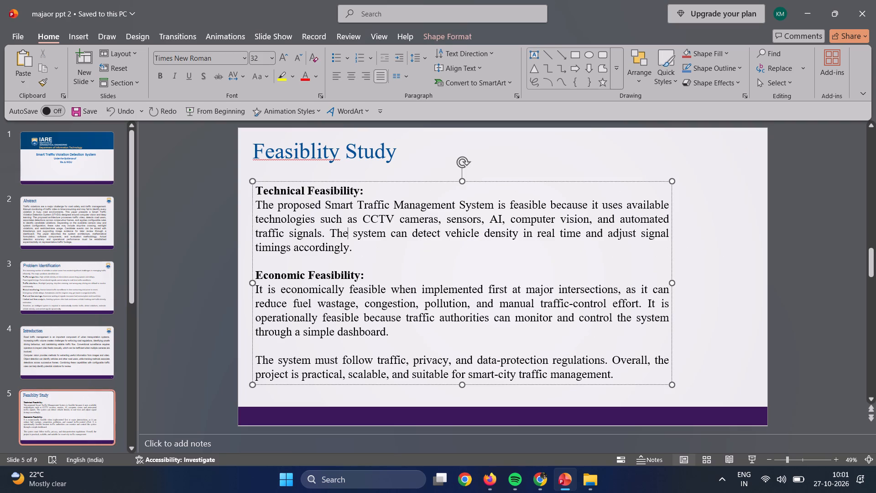
{"action": "scroll", "coordinate": [348, 236], "scroll_direction": "down", "scroll_amount": 1}
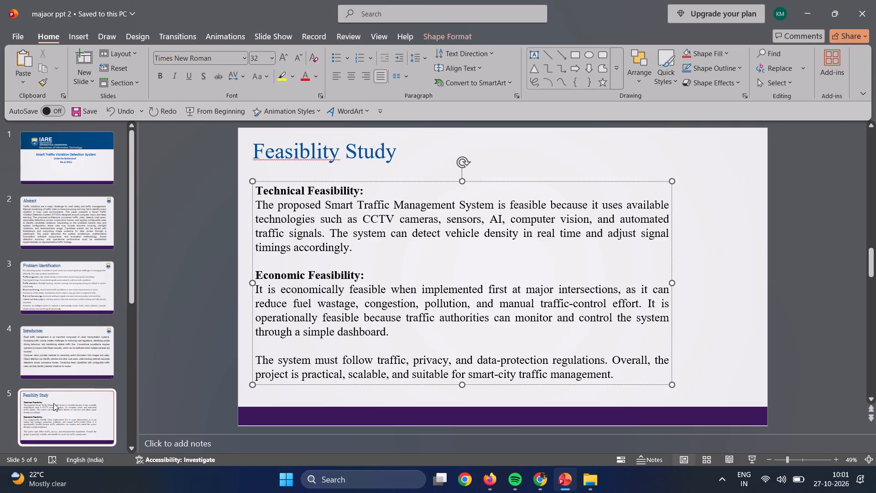
{"action": "scroll", "coordinate": [53, 403], "scroll_direction": "down", "scroll_amount": 1}
{"action": "left_click", "coordinate": [44, 434]}
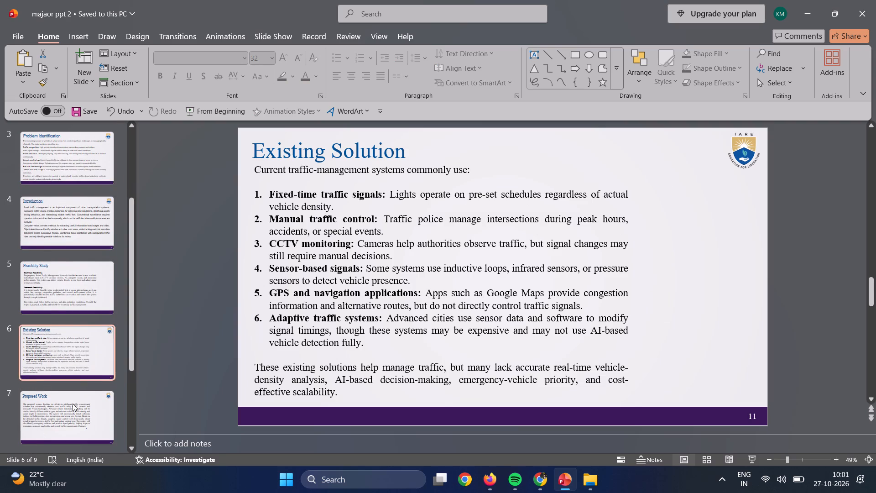
{"action": "left_click", "coordinate": [313, 260]}
{"action": "left_click", "coordinate": [807, 245]}
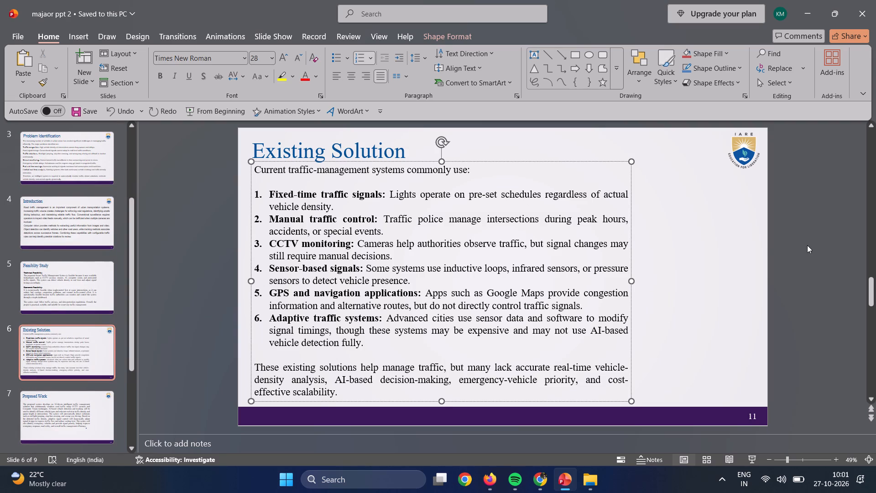
Look through edp paper.pdf in Chrome for content matching the Existing Solution slide, and return to the PowerPoint presentation.
{"action": "key", "text": "alt+Tab"}
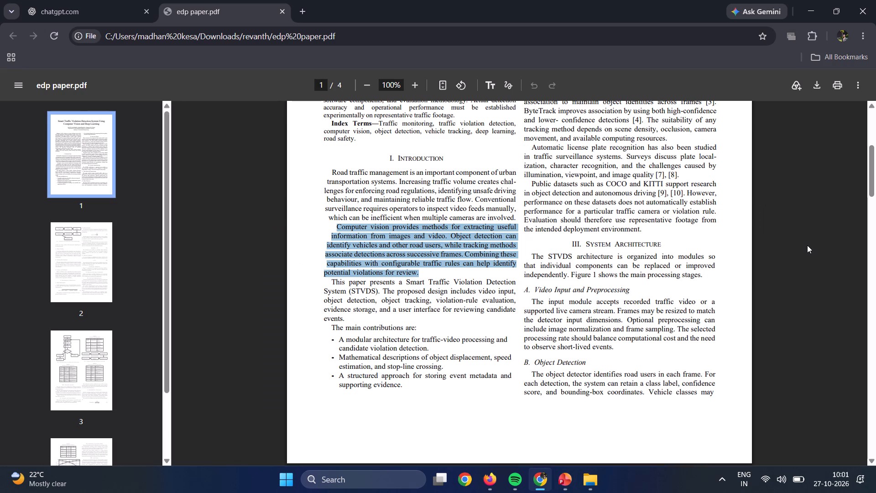
{"action": "left_click", "coordinate": [696, 250]}
{"action": "scroll", "coordinate": [696, 250], "scroll_direction": "down", "scroll_amount": 4}
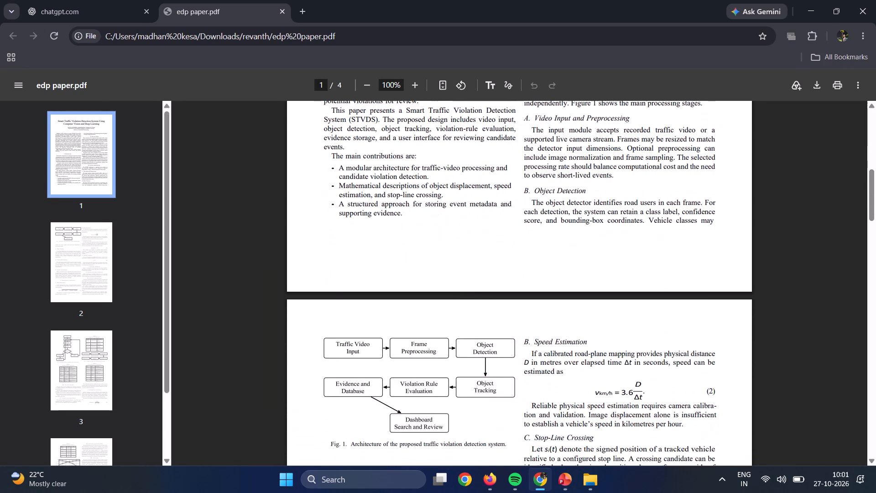
{"action": "scroll", "coordinate": [696, 250], "scroll_direction": "down", "scroll_amount": 8}
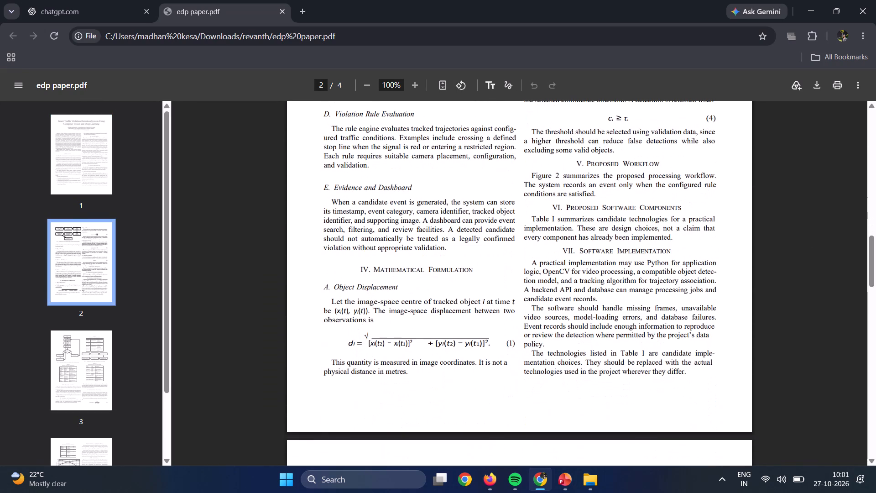
{"action": "scroll", "coordinate": [696, 250], "scroll_direction": "down", "scroll_amount": 9}
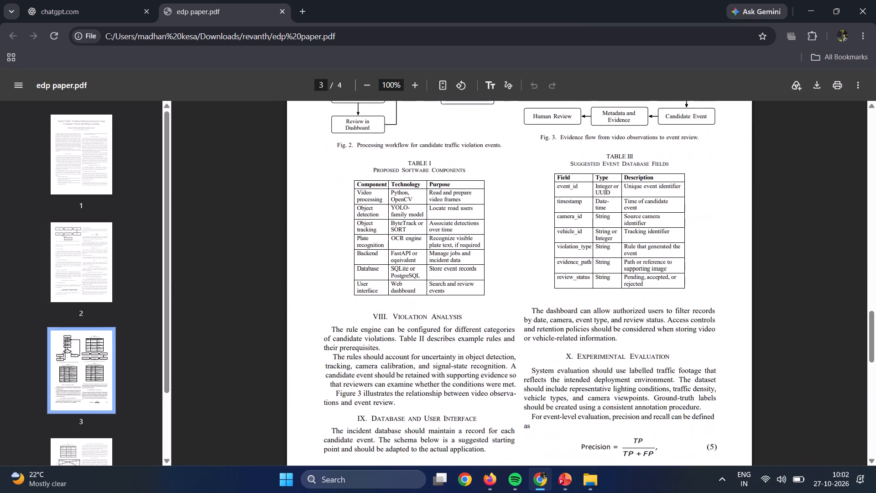
{"action": "scroll", "coordinate": [696, 250], "scroll_direction": "down", "scroll_amount": 6}
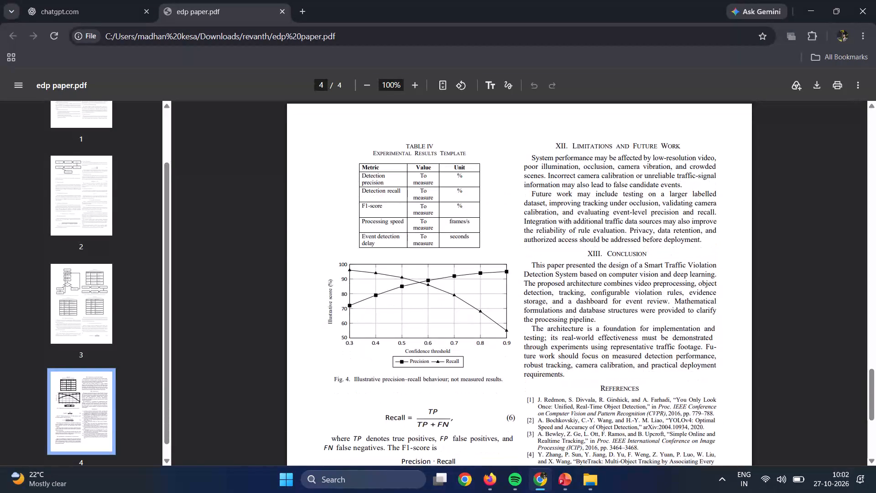
{"action": "scroll", "coordinate": [696, 250], "scroll_direction": "up", "scroll_amount": 6}
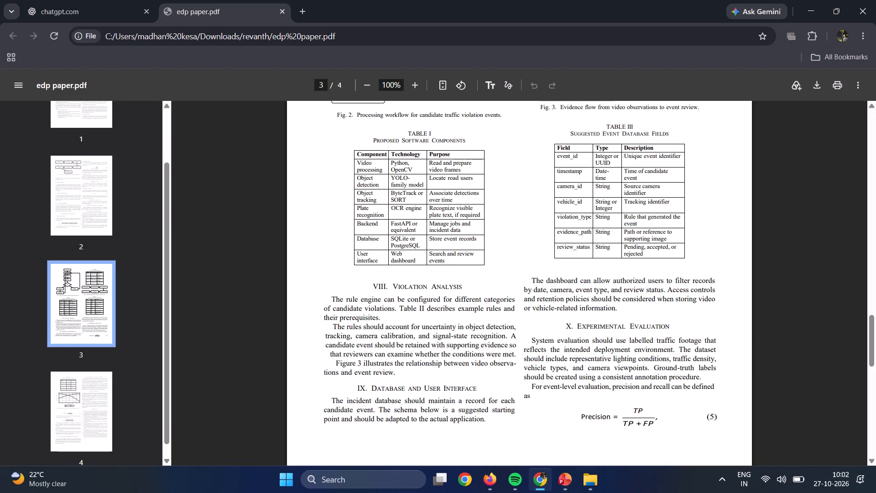
{"action": "key", "text": "alt+Tab"}
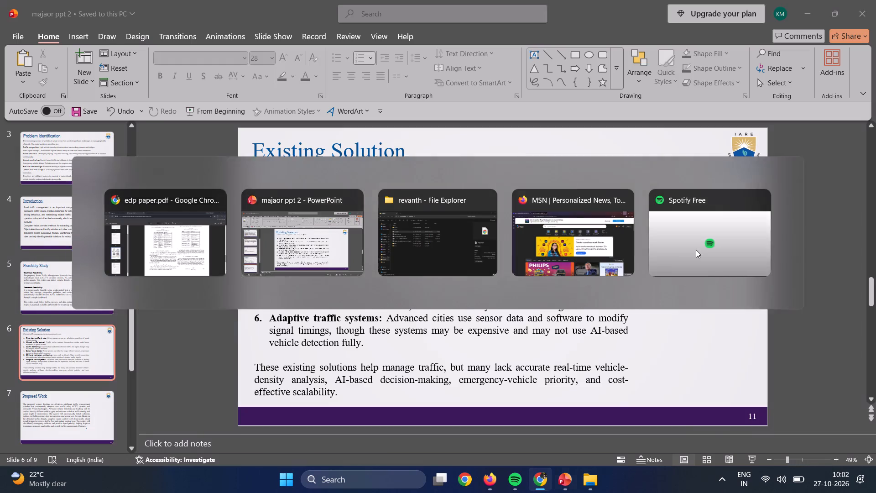
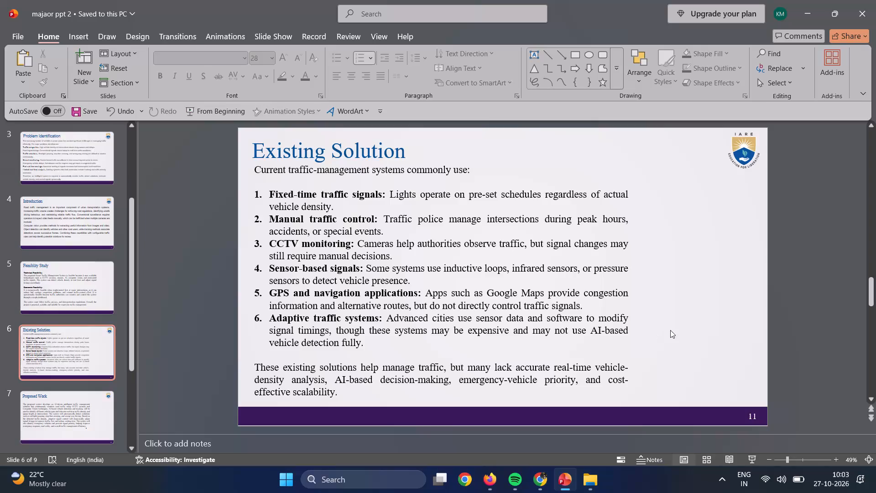
Open the Existing Solution slide's body text for editing at the end of the Sensor-based signals item.
{"action": "left_click", "coordinate": [619, 282]}
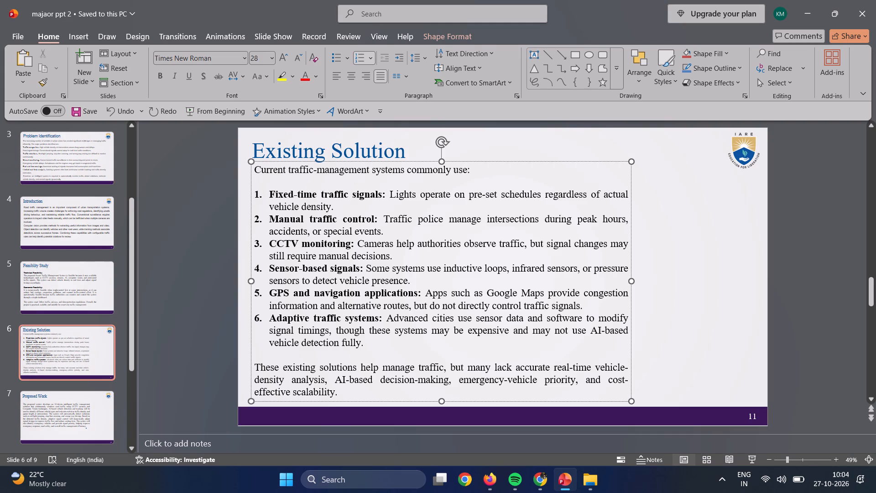
Review the presentation's slides from Abstract and Problem Identification through Proposed Work and Conclusion to the closing Thank You slide.
{"action": "left_click", "coordinate": [93, 269]}
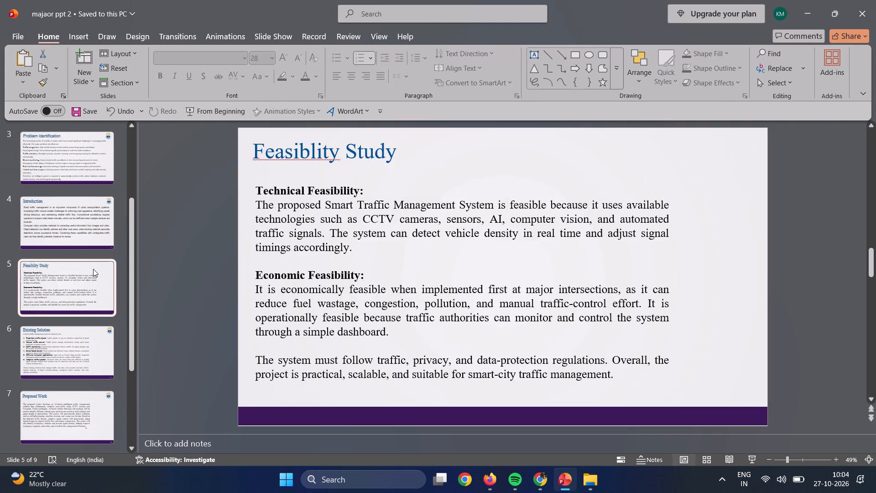
{"action": "left_click", "coordinate": [75, 201]}
{"action": "scroll", "coordinate": [75, 201], "scroll_direction": "up", "scroll_amount": 2}
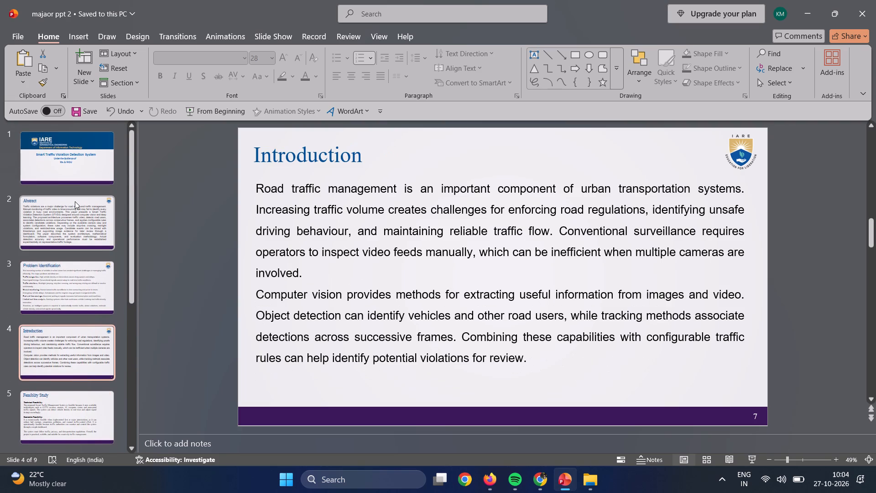
{"action": "left_click", "coordinate": [75, 201]}
{"action": "left_click", "coordinate": [59, 284]}
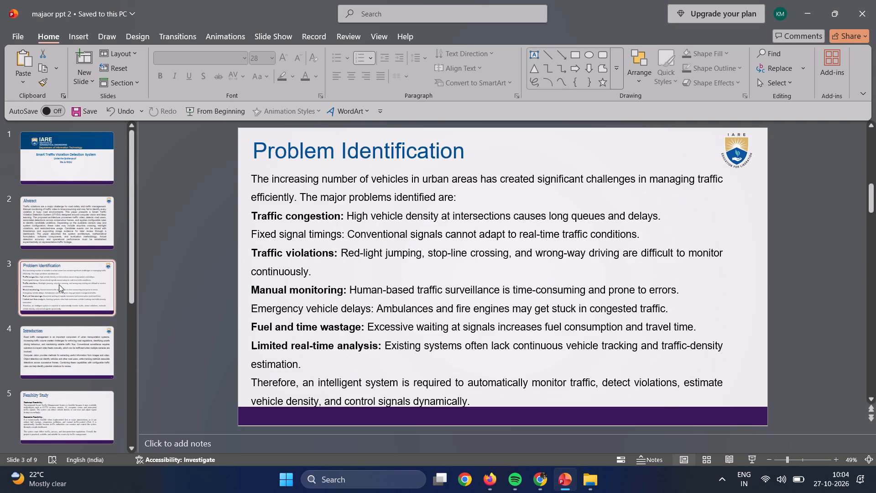
{"action": "left_click", "coordinate": [65, 321]}
{"action": "key", "text": "Down"}
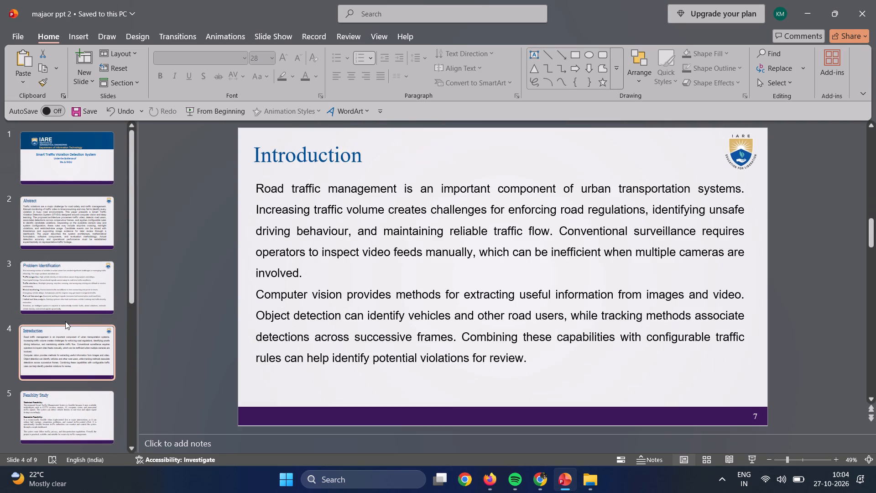
{"action": "key", "text": "Down"}
{"action": "key", "text": "Down"}
{"action": "key", "text": "Down"}
{"action": "key", "text": "Down"}
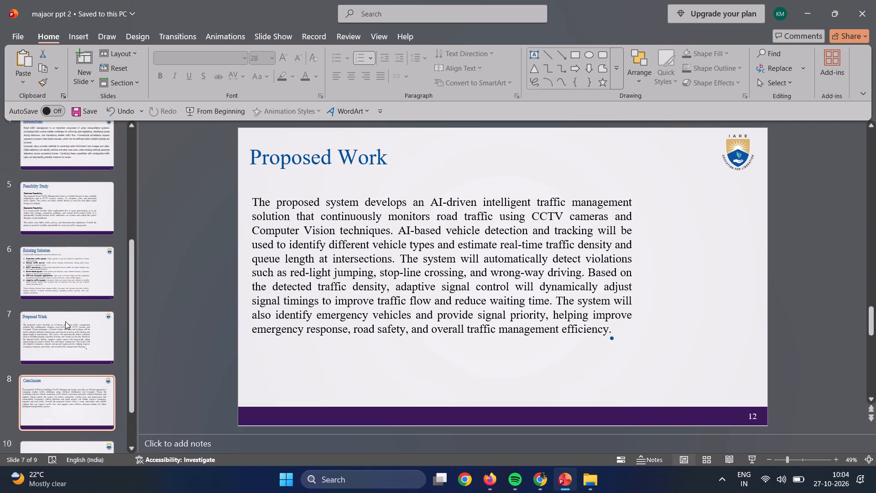
{"action": "key", "text": "Down"}
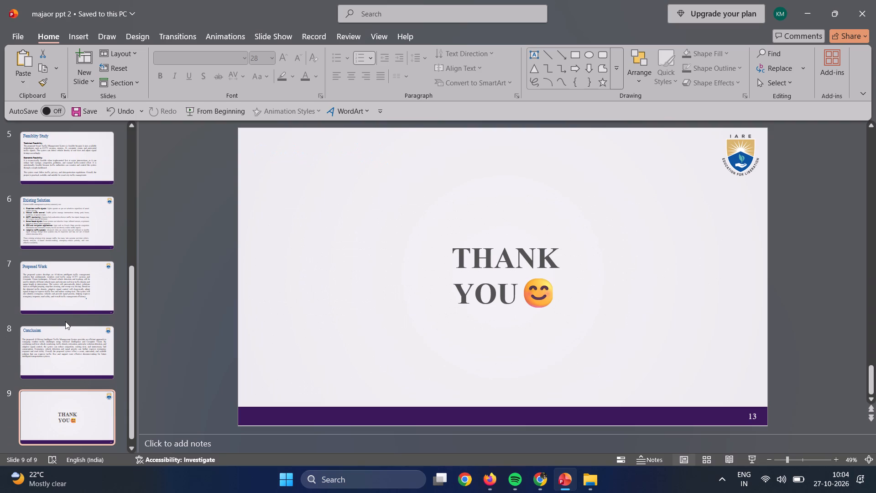
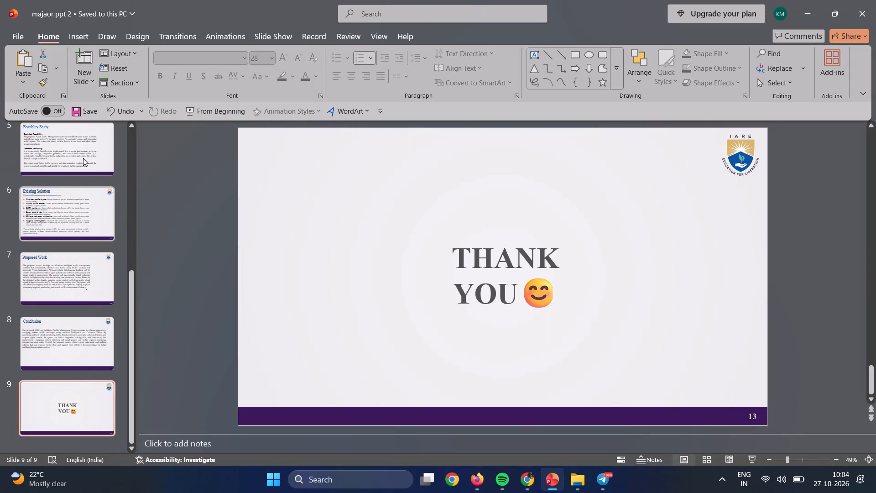
Replace all body text on the Existing Solution slide with the copied text from CCTV-Based Surveillance through Limitations, keeping text only.
{"action": "left_click", "coordinate": [75, 194]}
{"action": "left_click", "coordinate": [365, 254]}
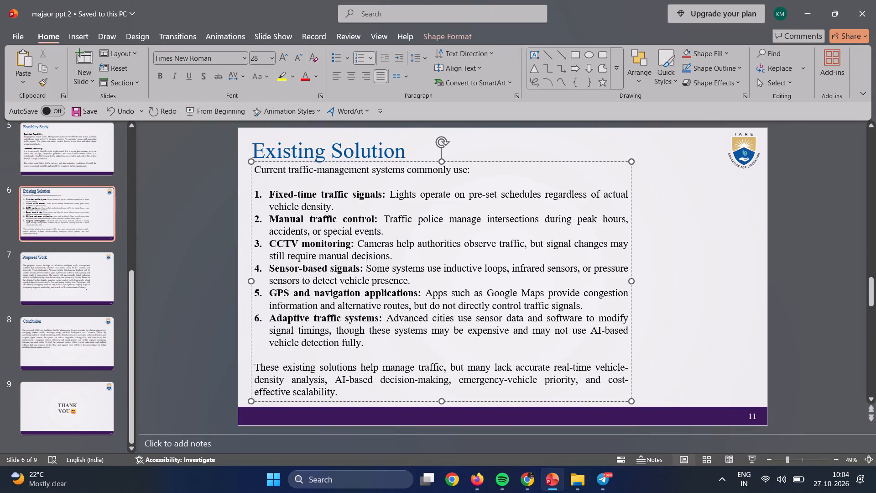
{"action": "key", "text": "ctrl+a"}
{"action": "key", "text": "ctrl+v"}
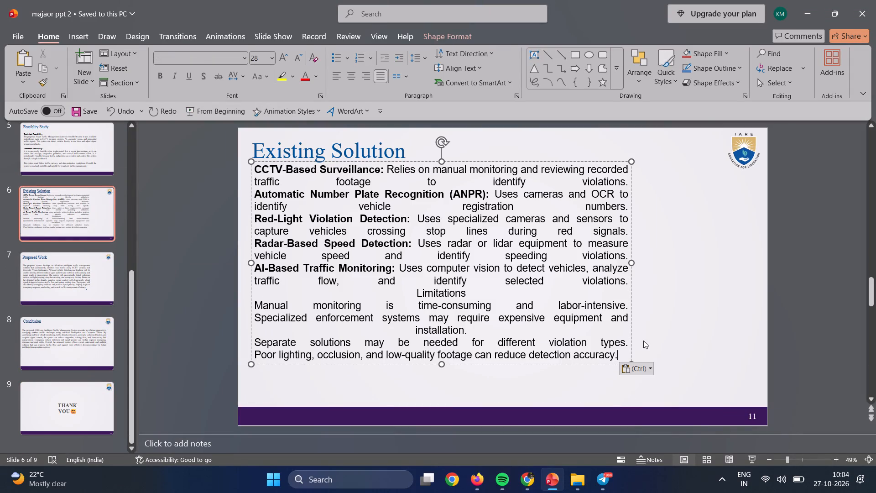
{"action": "left_click_drag", "start_coordinate": [643, 367], "coordinate": [660, 415]}
{"action": "left_click", "coordinate": [660, 415]}
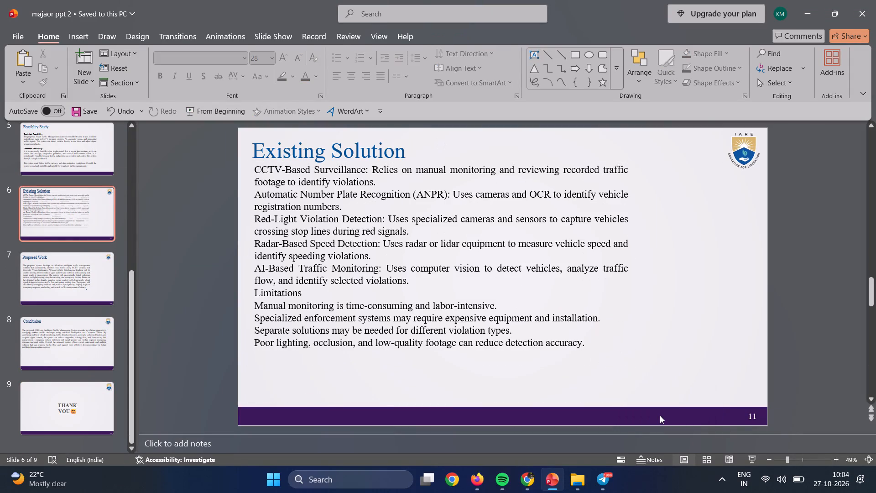
Move the Existing Solution slide's body text box slightly down to leave a gap below the title.
{"action": "left_click", "coordinate": [354, 238]}
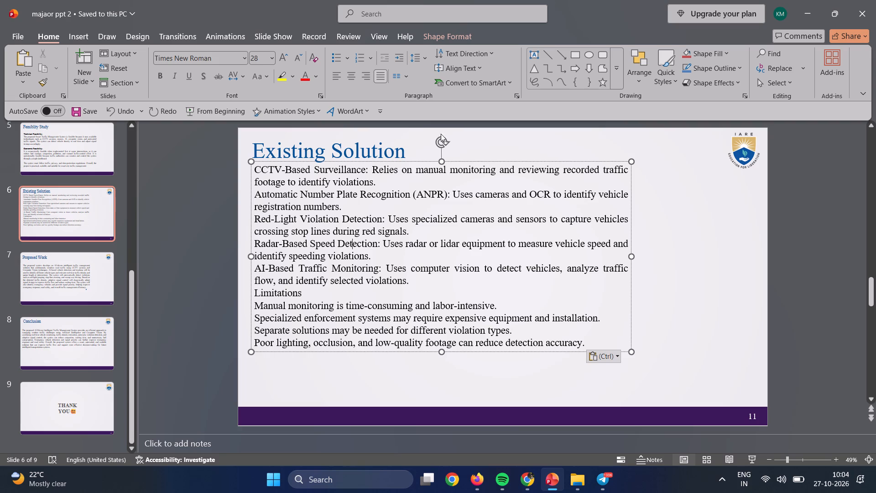
{"action": "left_click_drag", "start_coordinate": [460, 162], "coordinate": [464, 181]}
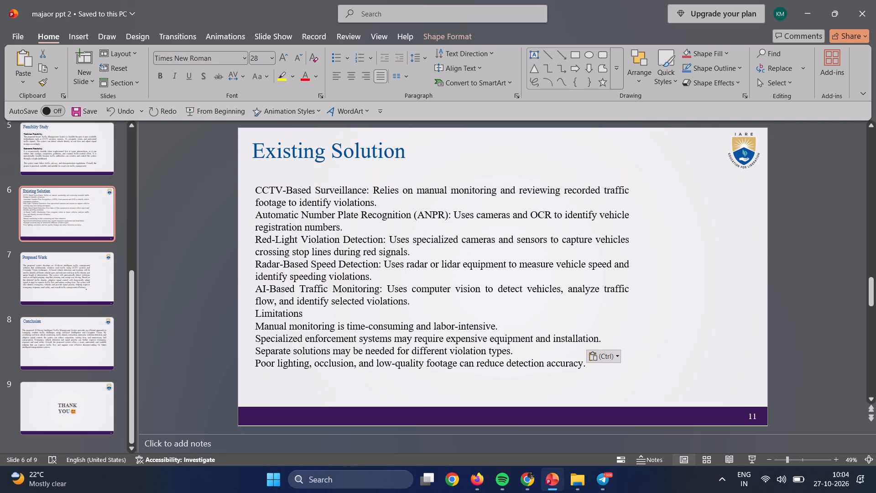
{"action": "left_click_drag", "start_coordinate": [464, 181], "coordinate": [464, 184]}
{"action": "left_click", "coordinate": [66, 256]}
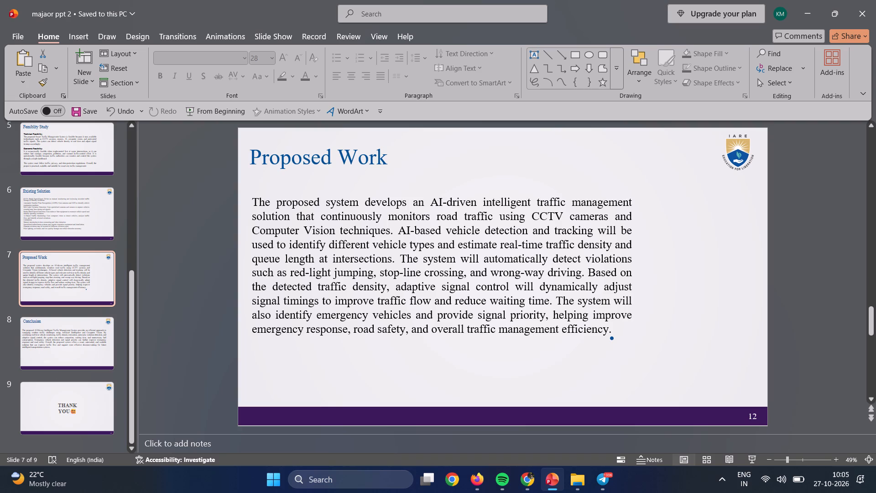
{"action": "left_click", "coordinate": [66, 210]}
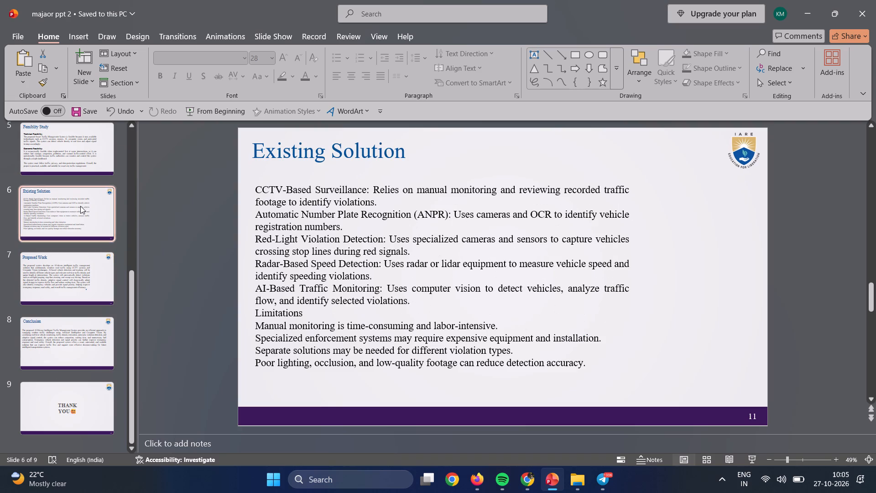
Bold the labels "CCTV-Based Surveillance:" and "Automatic Number Plate Recognition (ANPR):" on the Existing Solution slide.
{"action": "left_click_drag", "start_coordinate": [371, 194], "coordinate": [302, 194]}
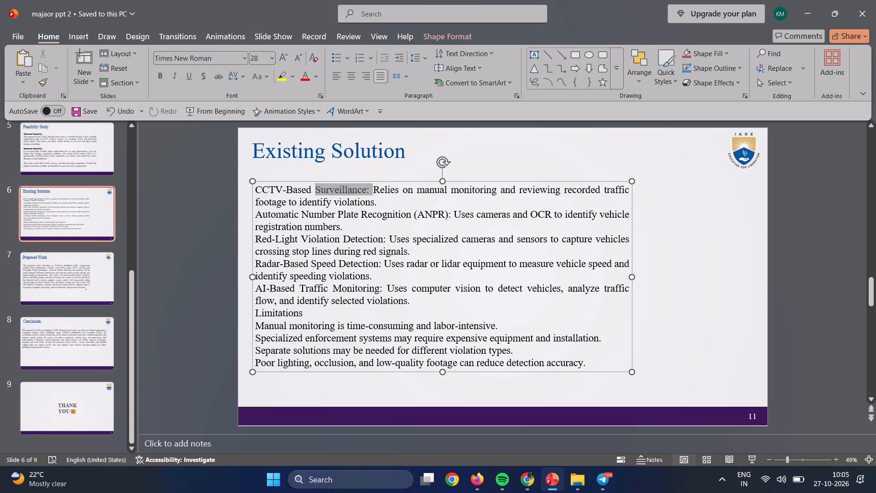
{"action": "left_click_drag", "start_coordinate": [302, 194], "coordinate": [257, 193]}
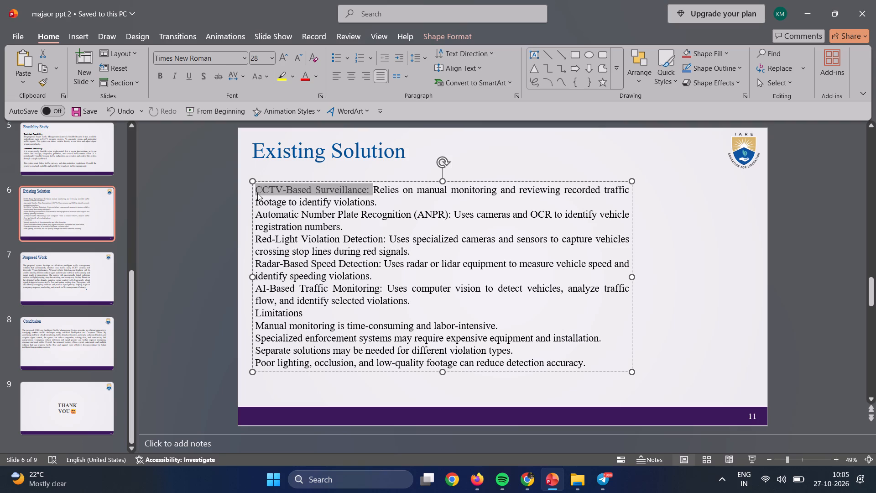
{"action": "key", "text": "ctrl+b"}
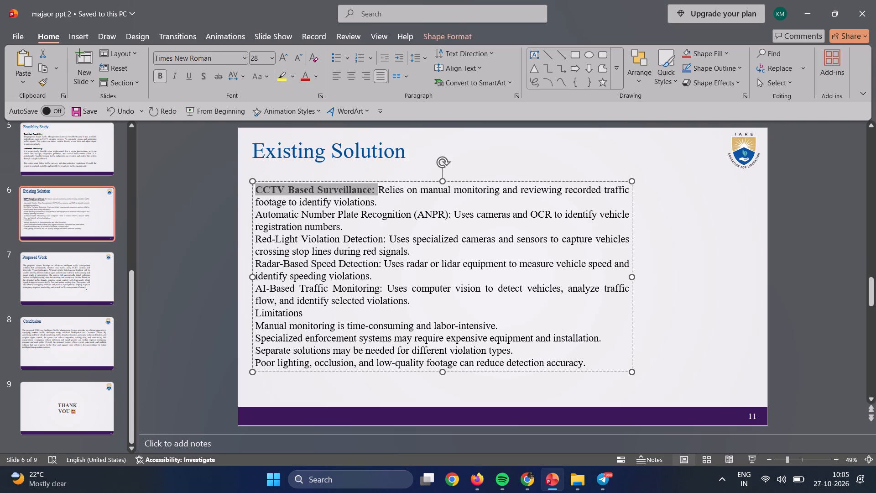
{"action": "left_click_drag", "start_coordinate": [450, 216], "coordinate": [208, 214]}
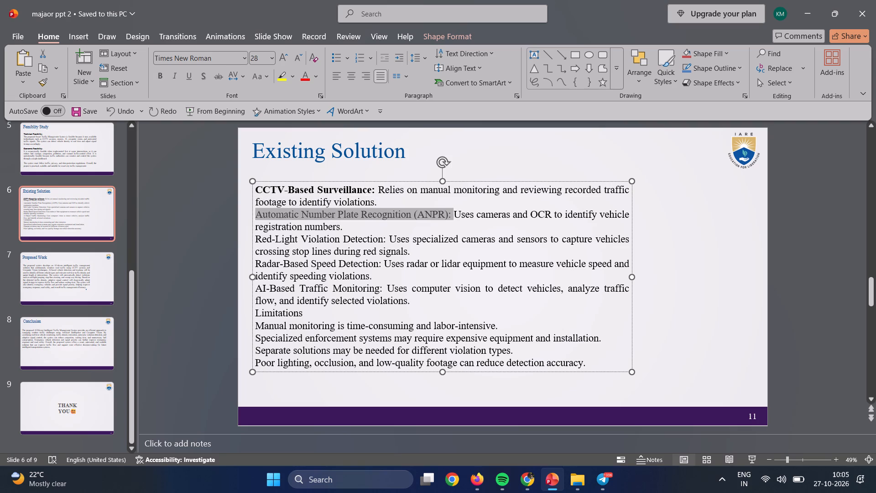
{"action": "left_click_drag", "start_coordinate": [208, 214], "coordinate": [240, 217]}
{"action": "key", "text": "ctrl+b"}
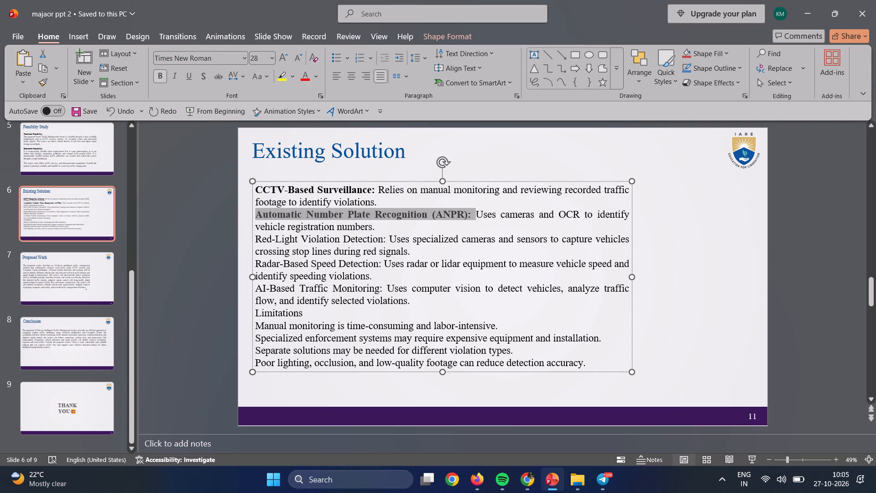
Bold the labels "Red-Light Violation Detection:", "Radar-Based Speed Detection:" and "AI-Based Traffic Monitoring:" in the Existing Solution text.
{"action": "left_click_drag", "start_coordinate": [388, 237], "coordinate": [270, 244]}
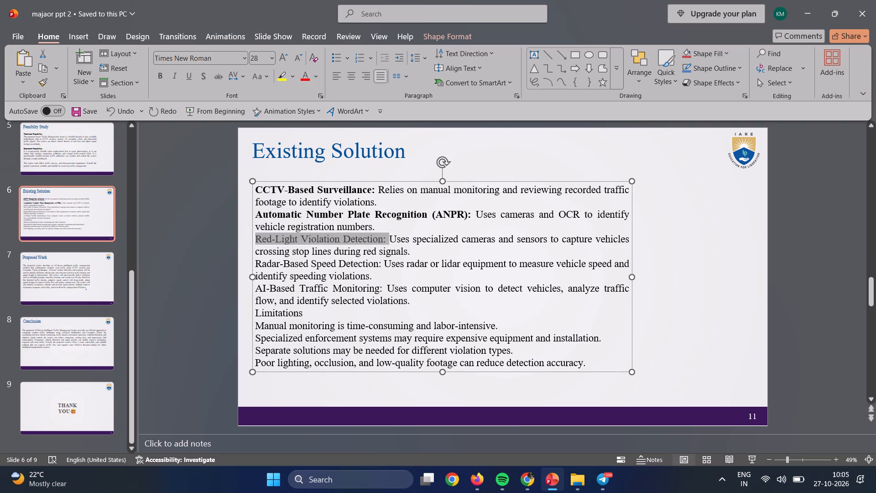
{"action": "left_click_drag", "start_coordinate": [270, 244], "coordinate": [268, 243]}
{"action": "key", "text": "ctrl+space"}
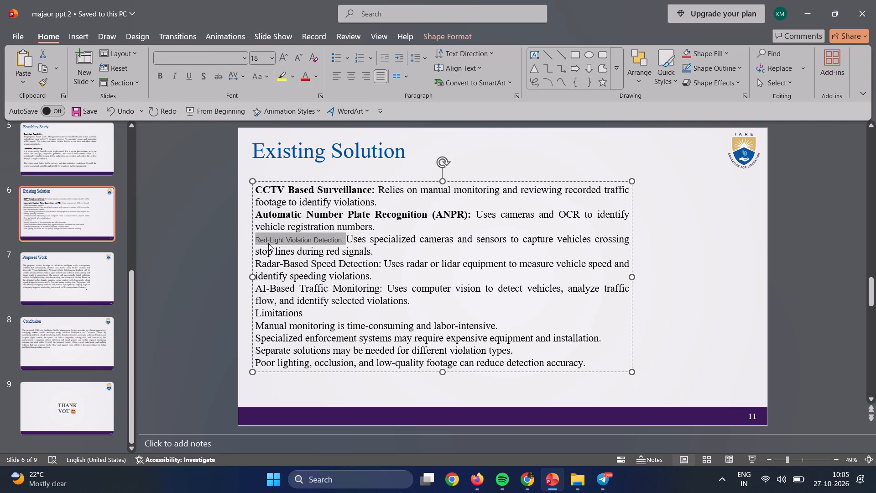
{"action": "key", "text": "ctrl+z"}
{"action": "key", "text": "ctrl+b"}
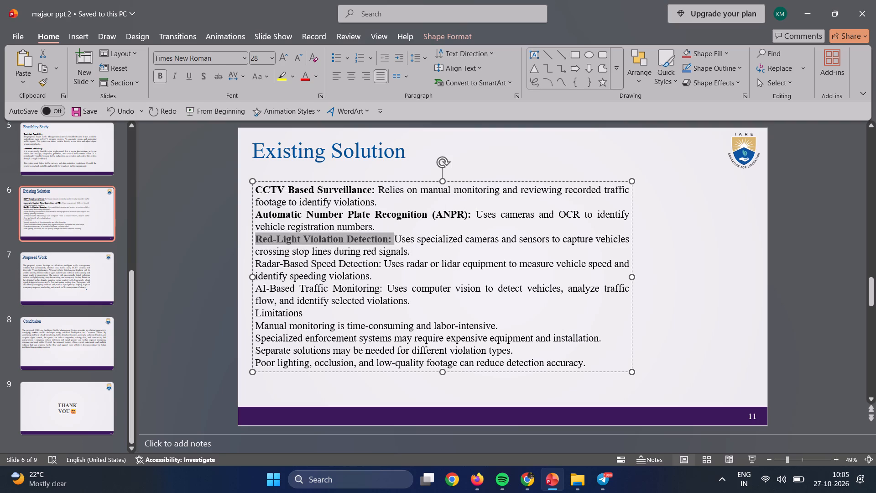
{"action": "left_click_drag", "start_coordinate": [383, 266], "coordinate": [257, 265]}
{"action": "key", "text": "ctrl+b"}
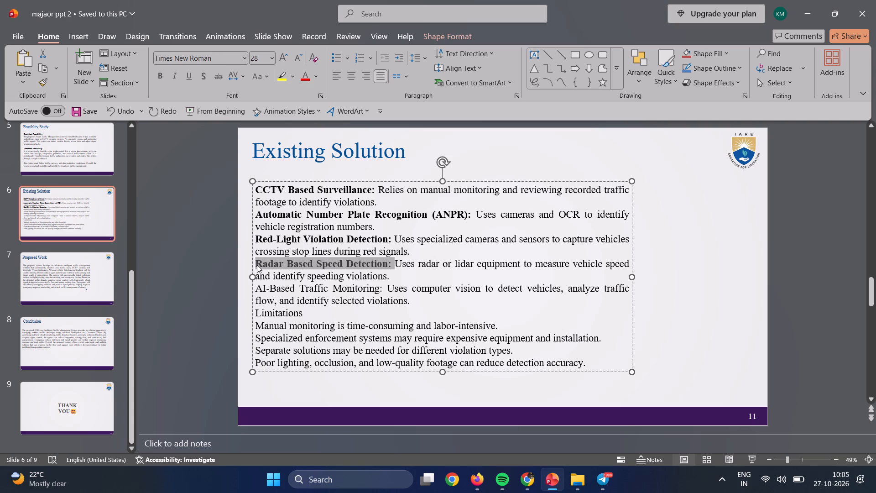
{"action": "left_click_drag", "start_coordinate": [384, 290], "coordinate": [227, 293]}
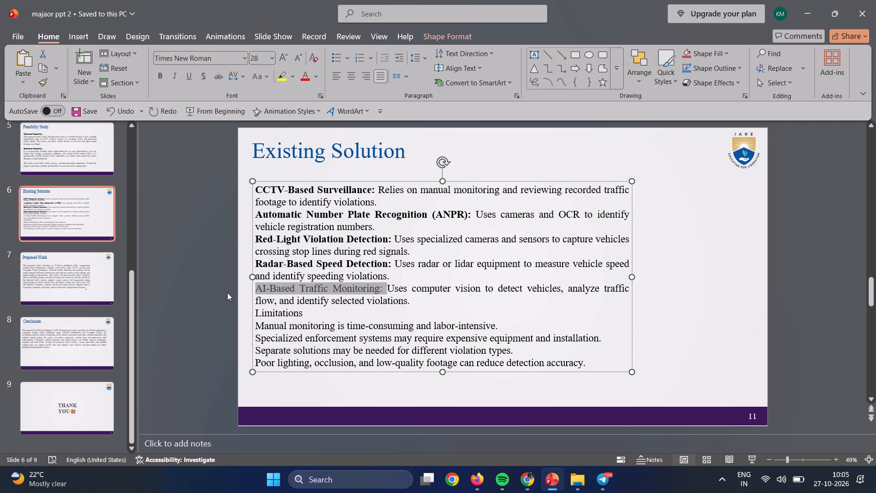
{"action": "key", "text": "ctrl+b"}
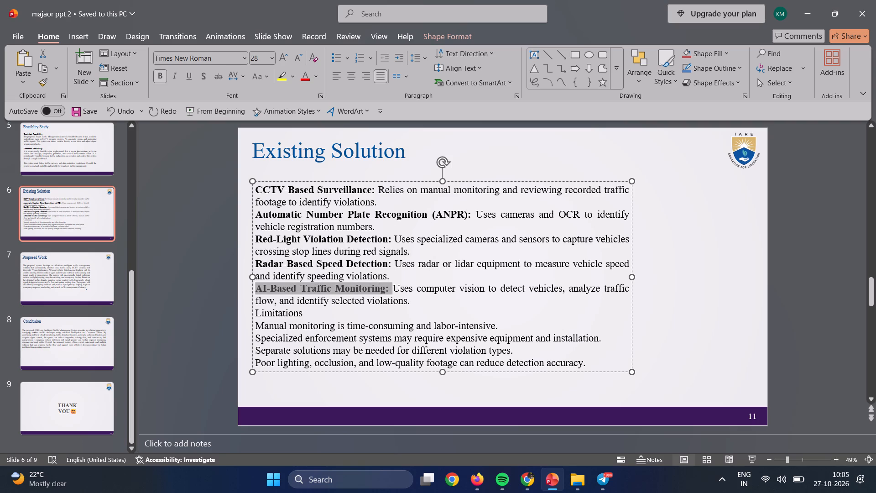
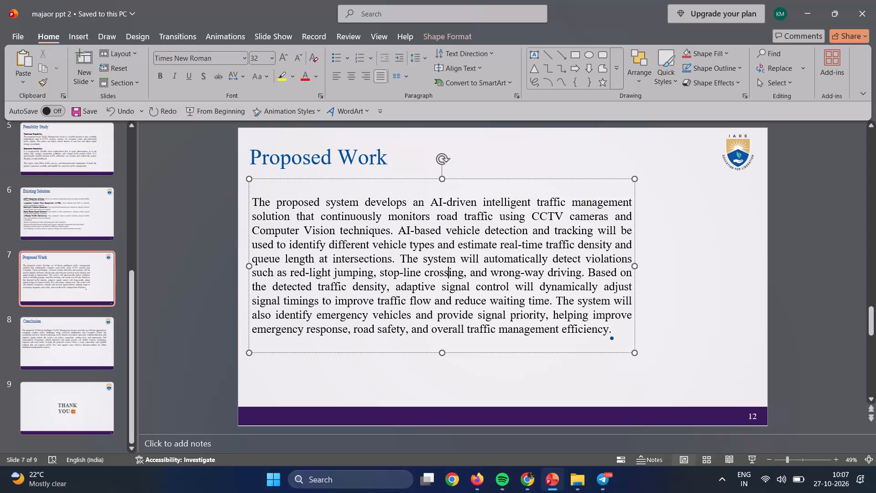
Replace the Proposed Work body text with the copied AI-powered traffic violation detection points, pasted without their source formatting.
{"action": "key", "text": "ctrl+a"}
{"action": "key", "text": "ctrl+v"}
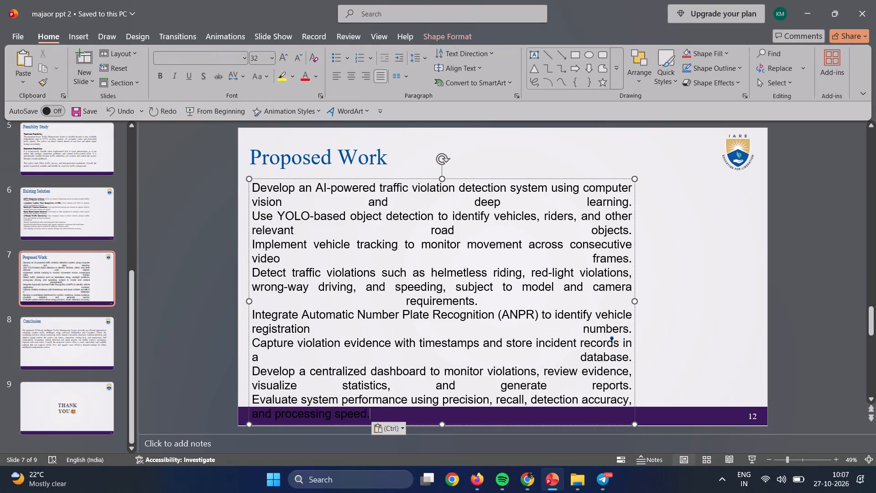
{"action": "left_click_drag", "start_coordinate": [398, 426], "coordinate": [420, 416]}
{"action": "left_click", "coordinate": [420, 416]}
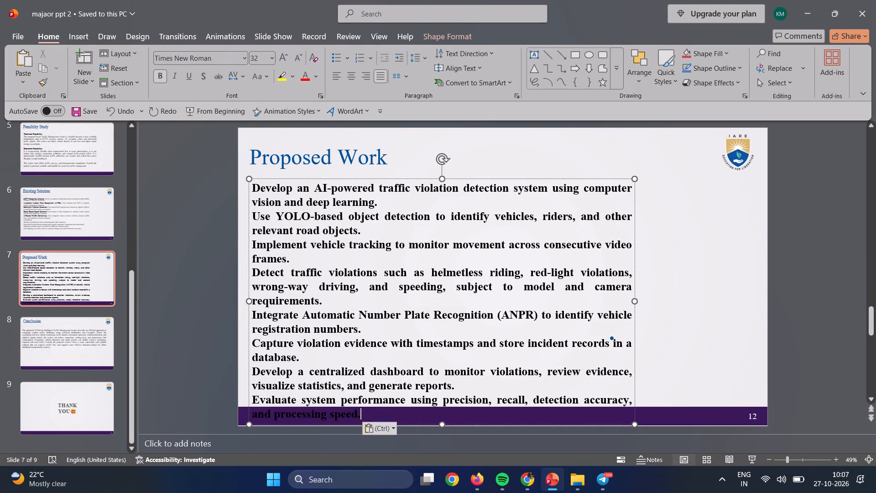
Remove the bold formatting from all of the Proposed Work body text.
{"action": "left_click_drag", "start_coordinate": [393, 414], "coordinate": [263, 161]}
{"action": "key", "text": "ctrl+b"}
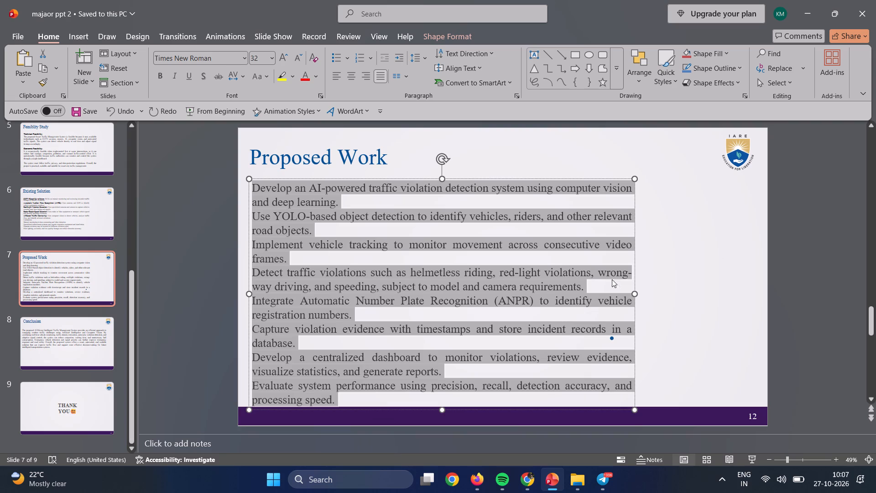
Widen the Proposed Work body text box toward the slide's right side, ending it short of the logo.
{"action": "left_click_drag", "start_coordinate": [632, 294], "coordinate": [712, 296]}
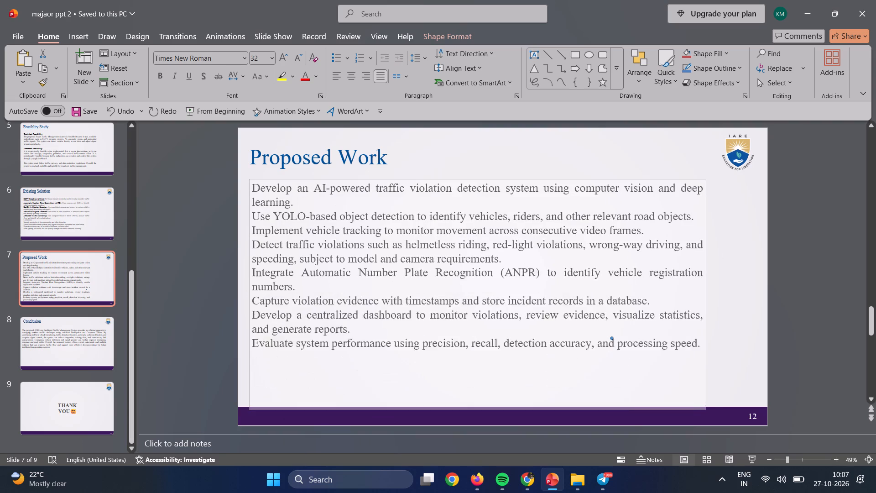
{"action": "left_click_drag", "start_coordinate": [712, 296], "coordinate": [680, 309]}
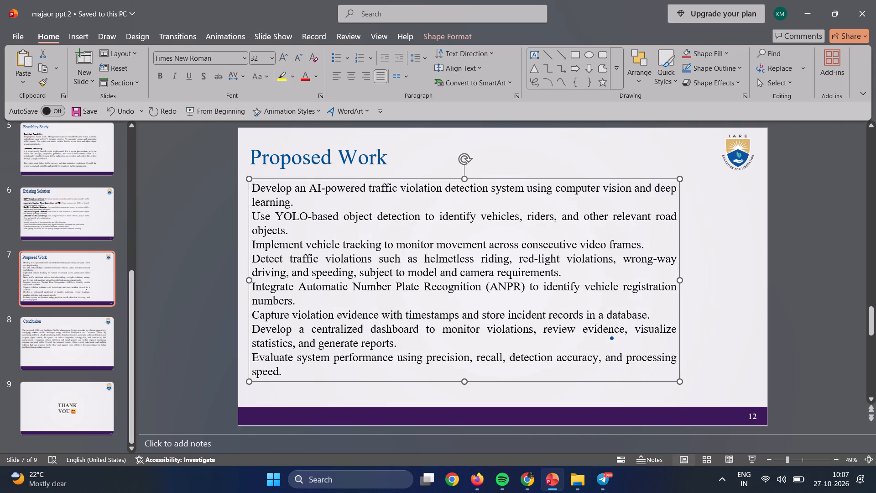
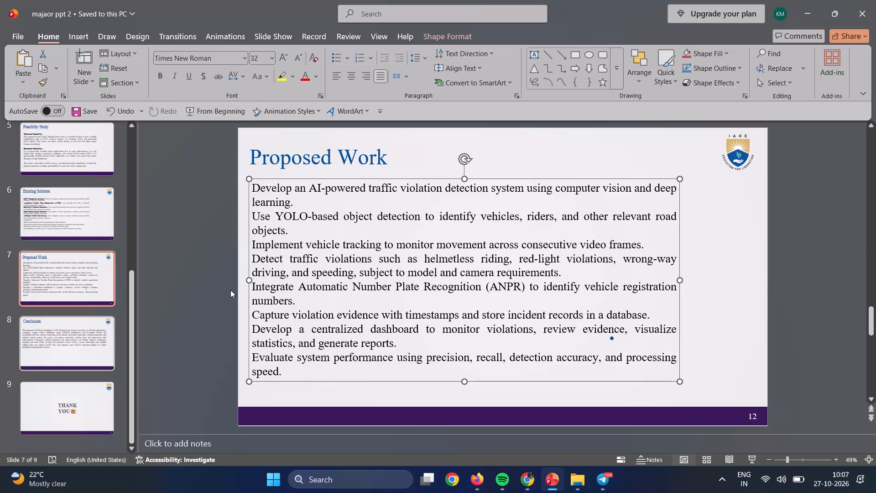
Insert a new slide between the Existing Solution and Proposed Work slides.
{"action": "scroll", "coordinate": [83, 229], "scroll_direction": "up", "scroll_amount": 2}
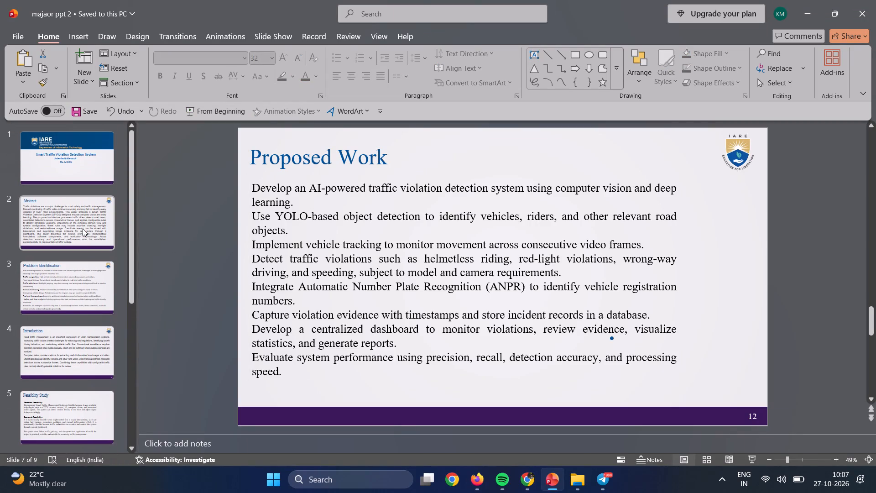
{"action": "scroll", "coordinate": [29, 279], "scroll_direction": "down", "scroll_amount": 1}
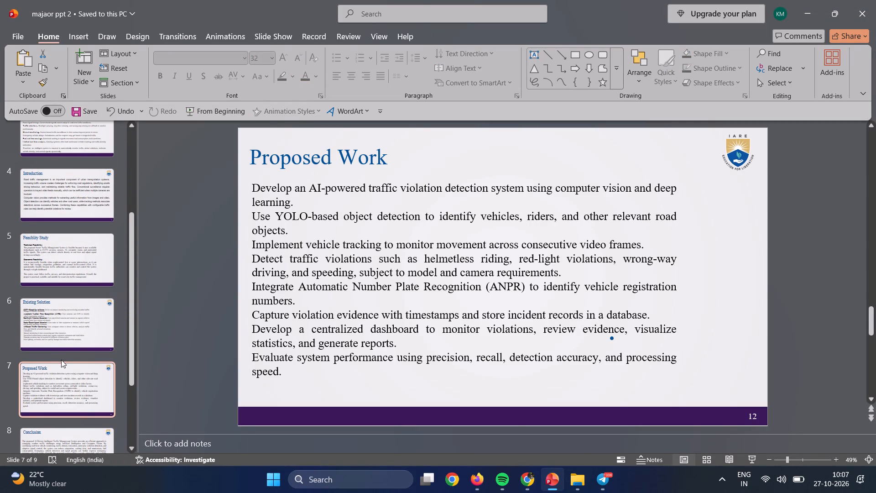
{"action": "right_click", "coordinate": [64, 354]}
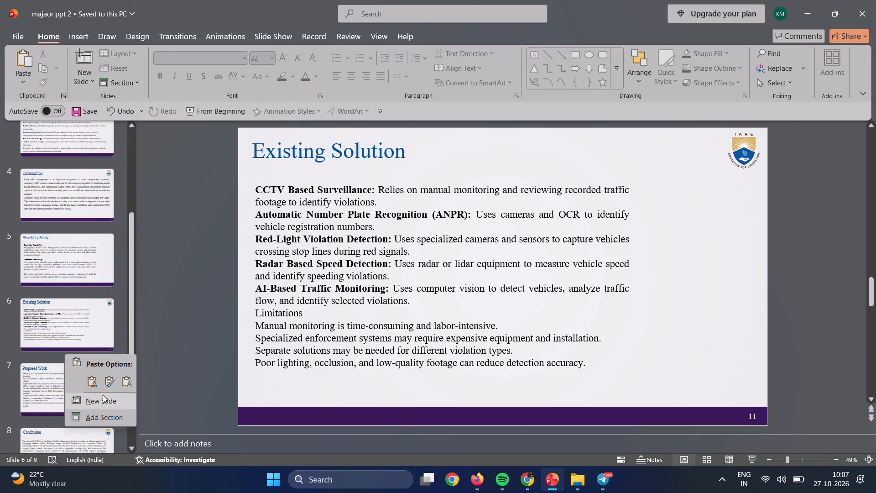
{"action": "left_click", "coordinate": [102, 399]}
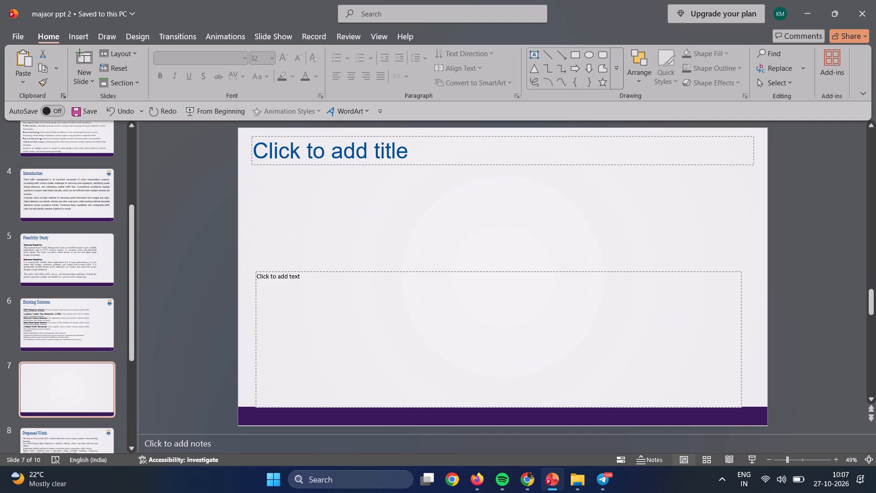
Paste the copied points on the limitations of current traffic enforcement systems into the new slide's body placeholder.
{"action": "left_click", "coordinate": [310, 308]}
{"action": "key", "text": "ctrl+v"}
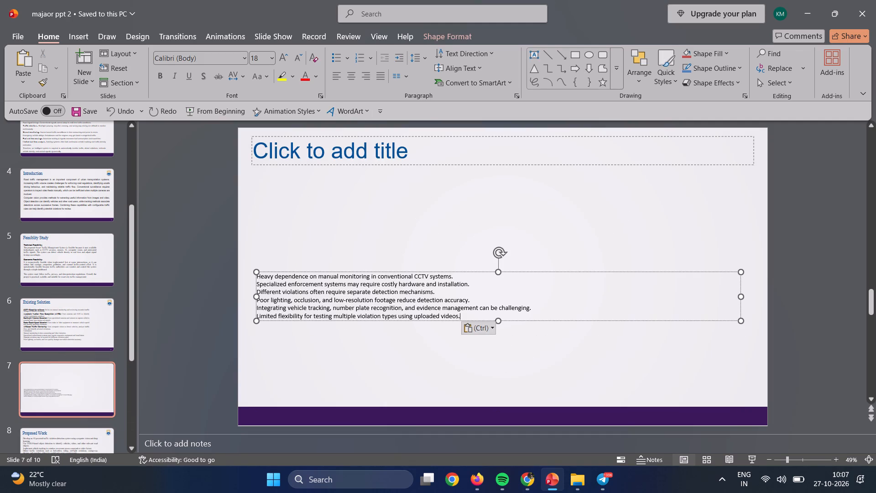
Title the new slide "Gaps in Existing Solutions".
{"action": "type", "text": "ap"}
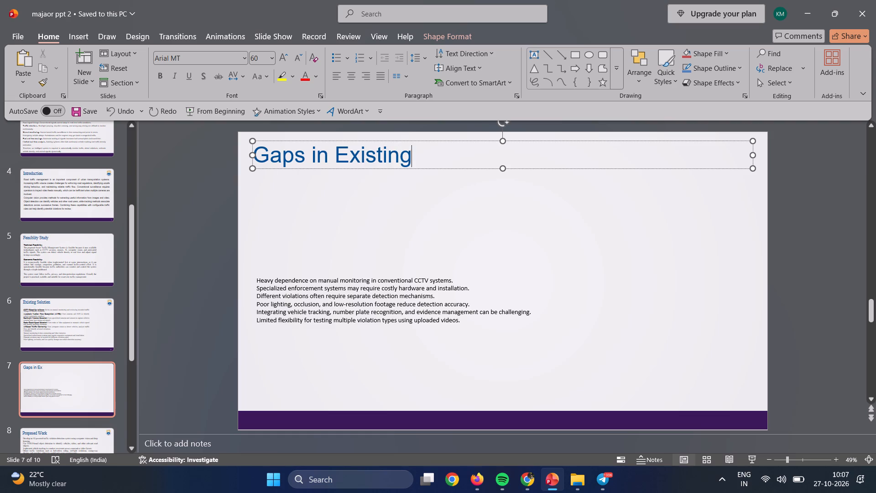
{"action": "type", "text": "olutions"}
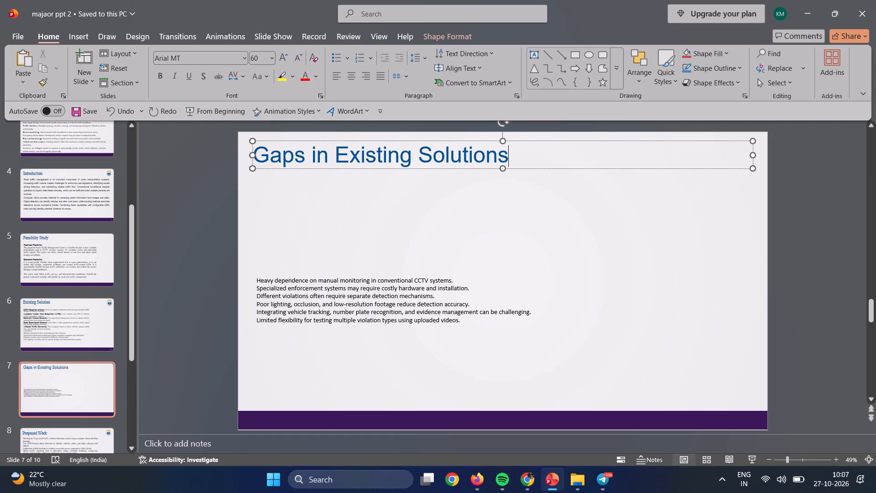
Set all of the Gaps in Existing Solutions body text in Times New Roman.
{"action": "left_click", "coordinate": [409, 300]}
{"action": "key", "text": "ctrl+a"}
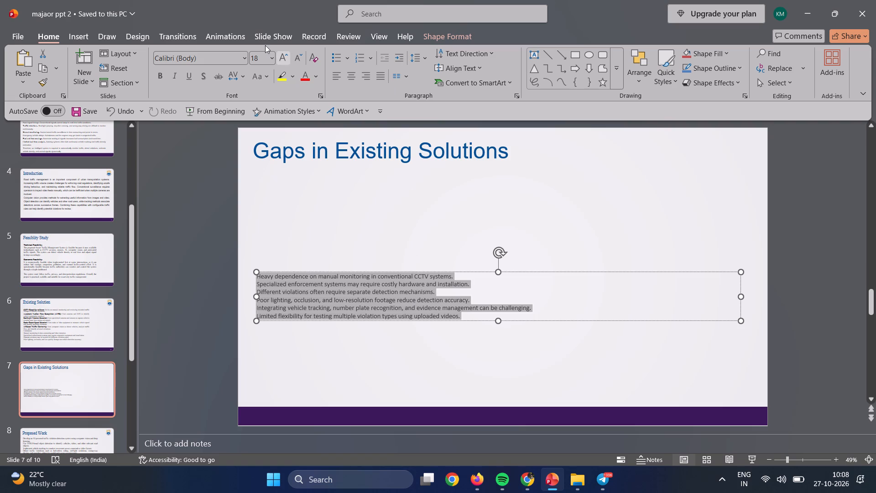
{"action": "left_click", "coordinate": [229, 59]}
{"action": "type", "text": "tim"}
{"action": "key", "text": "Return"}
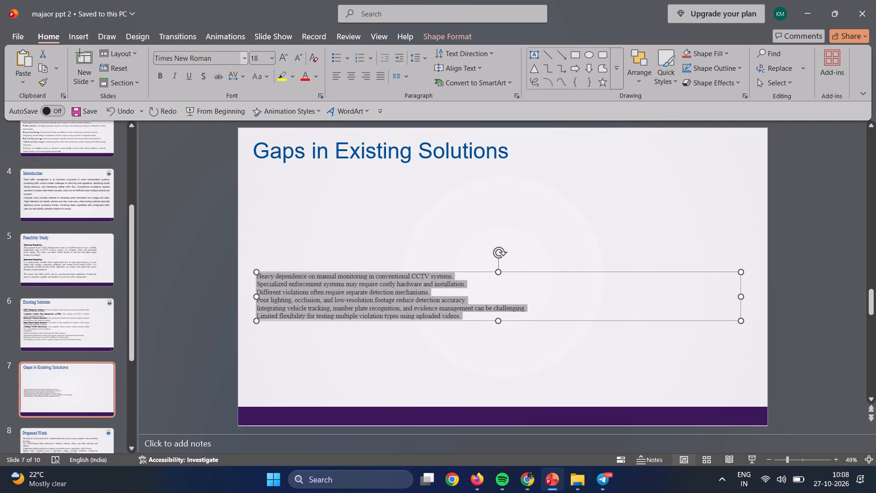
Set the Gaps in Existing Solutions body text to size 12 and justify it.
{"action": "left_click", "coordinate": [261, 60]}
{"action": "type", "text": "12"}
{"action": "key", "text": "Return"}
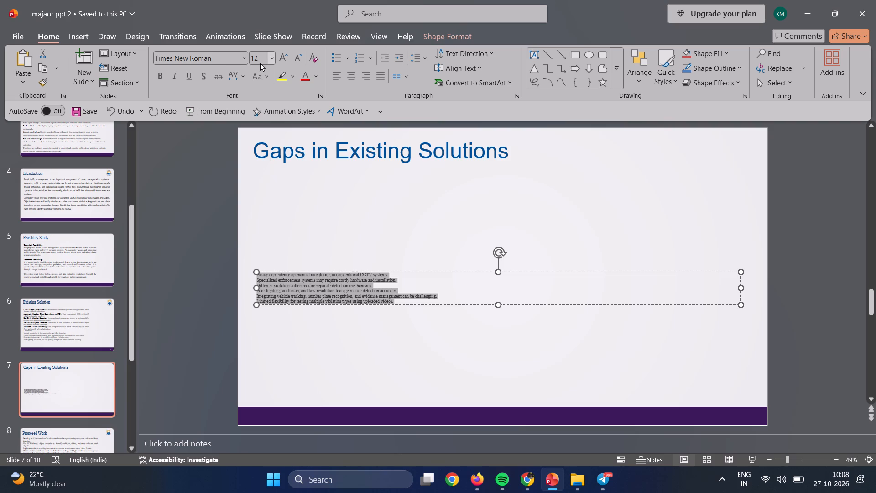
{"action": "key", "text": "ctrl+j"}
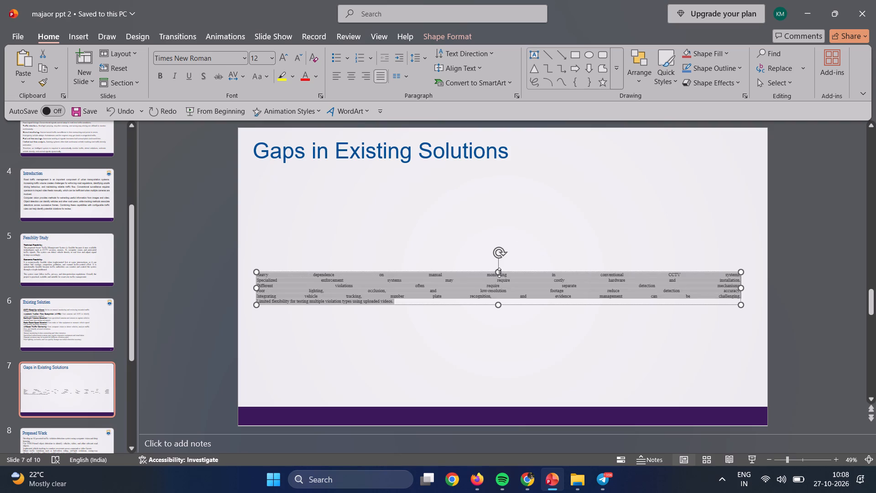
Extend the body text box upward so its text starts just below the Gaps in Existing Solutions title.
{"action": "left_click_drag", "start_coordinate": [497, 273], "coordinate": [499, 194]}
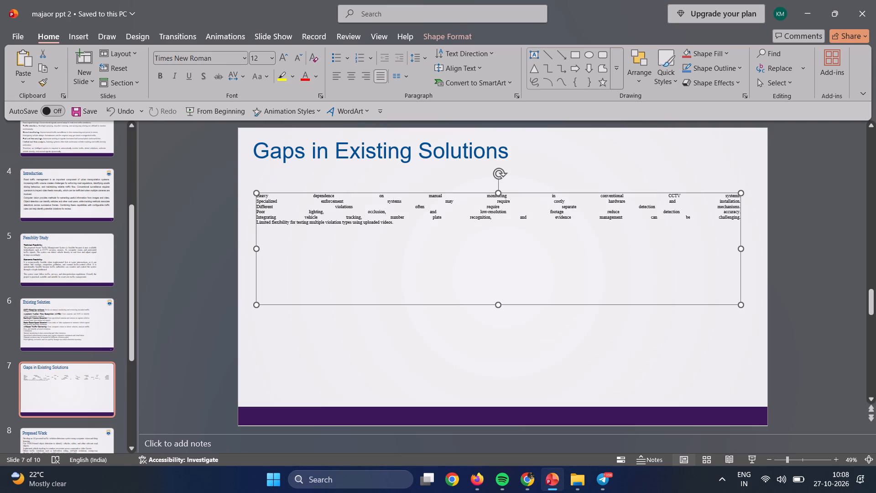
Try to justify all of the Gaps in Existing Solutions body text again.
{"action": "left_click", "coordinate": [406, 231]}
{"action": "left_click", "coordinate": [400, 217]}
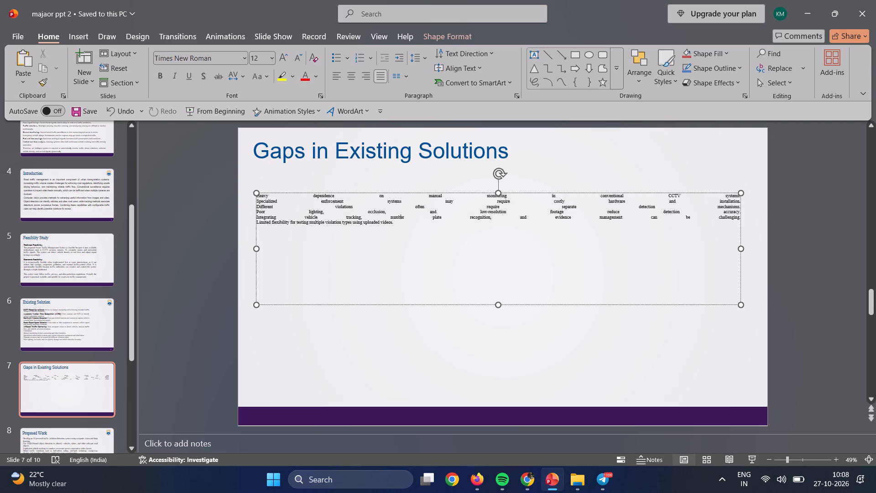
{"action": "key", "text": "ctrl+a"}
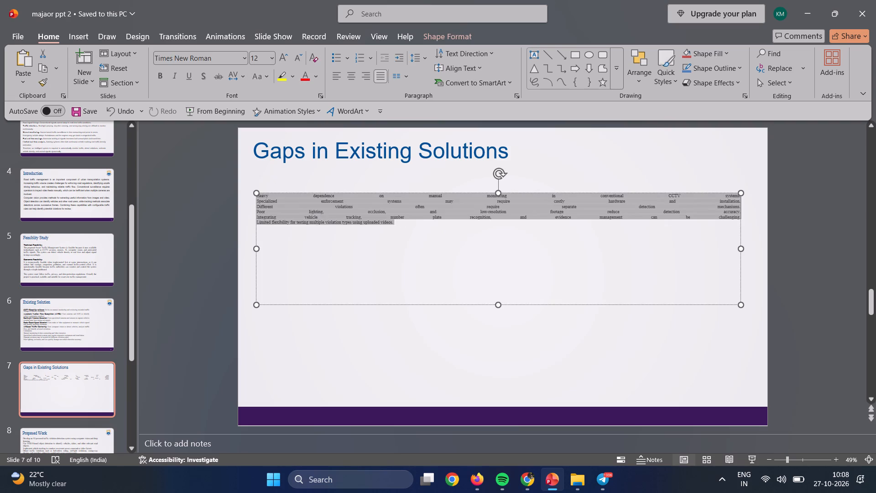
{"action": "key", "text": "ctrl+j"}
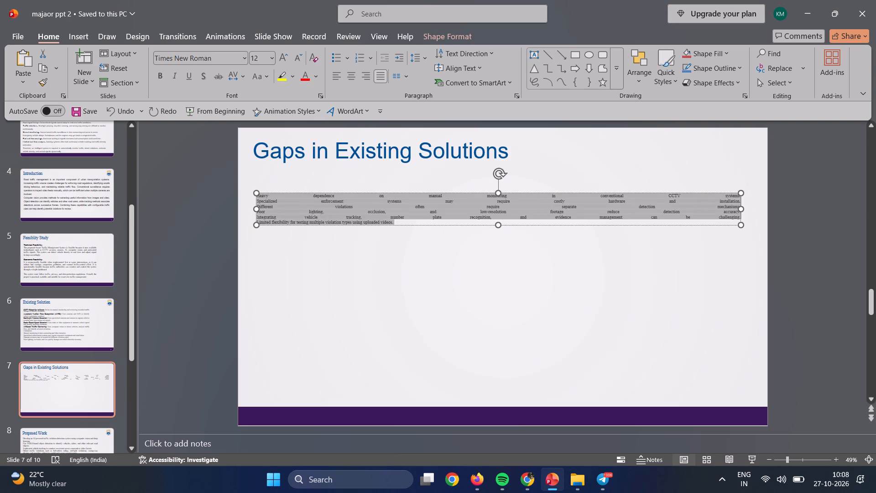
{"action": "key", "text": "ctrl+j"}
Left-align all of the Gaps in Existing Solutions body text.
{"action": "left_click", "coordinate": [339, 75]}
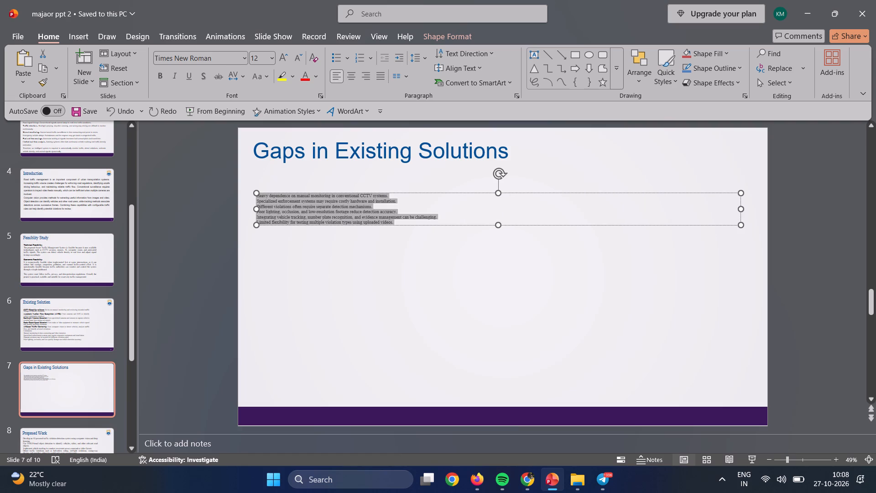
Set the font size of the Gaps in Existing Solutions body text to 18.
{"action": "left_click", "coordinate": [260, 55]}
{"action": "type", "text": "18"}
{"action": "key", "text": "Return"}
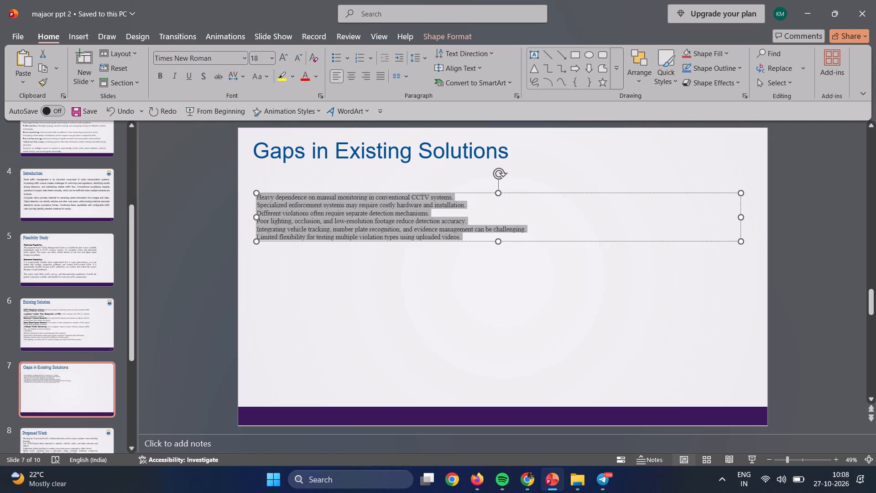
Set the font size of the Gaps in Existing Solutions body text to 24.
{"action": "double_click", "coordinate": [260, 57]}
{"action": "left_click_drag", "start_coordinate": [260, 57], "coordinate": [253, 59]}
{"action": "key", "text": "BackSpace"}
{"action": "key", "text": "BackSpace"}
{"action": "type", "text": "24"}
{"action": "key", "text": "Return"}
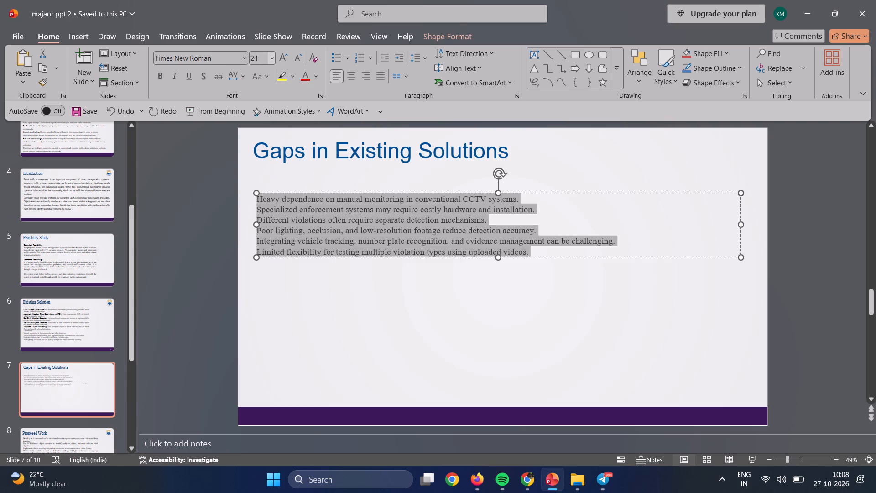
Clear the font size value of the selected Gaps in Existing Solutions body text for a new entry.
{"action": "left_click_drag", "start_coordinate": [259, 57], "coordinate": [245, 57]}
{"action": "triple_click", "coordinate": [256, 58]}
{"action": "key", "text": "BackSpace"}
Set the font size of the selected Gaps in Existing Solutions body text to 38.
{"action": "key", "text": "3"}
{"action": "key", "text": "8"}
{"action": "key", "text": "Return"}
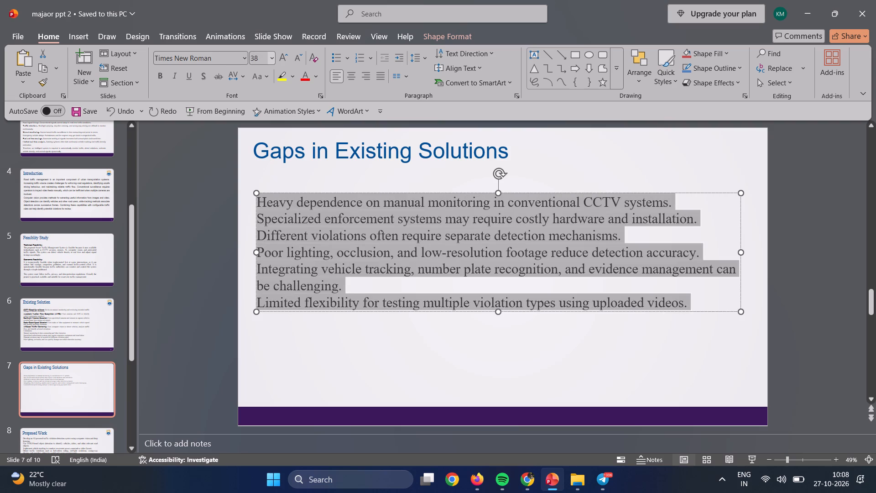
{"action": "left_click", "coordinate": [451, 373]}
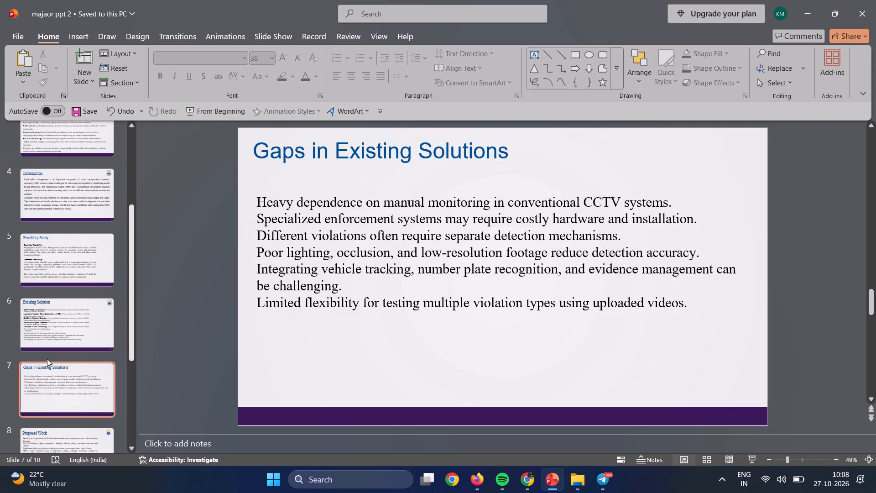
Compare the body text font size on the Existing Solution slide with that on the Gaps in Existing Solutions slide.
{"action": "left_click", "coordinate": [73, 333]}
{"action": "left_click", "coordinate": [375, 250]}
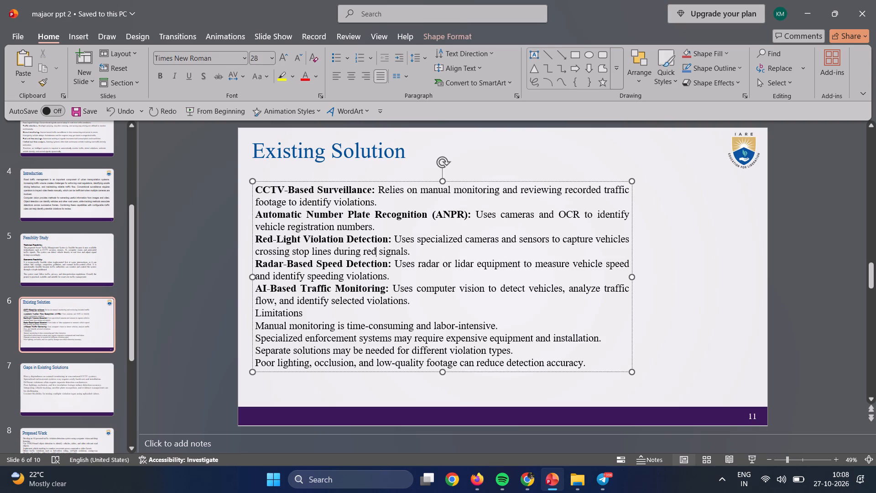
{"action": "left_click", "coordinate": [89, 381]}
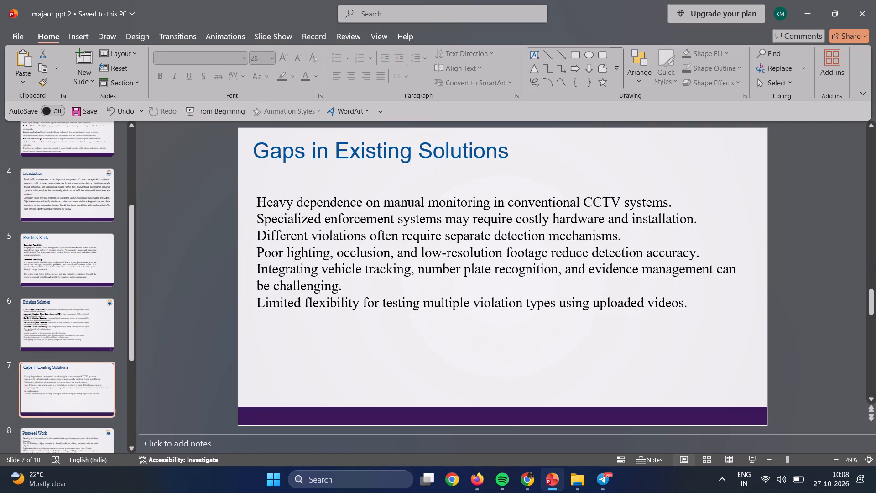
{"action": "left_click", "coordinate": [392, 244]}
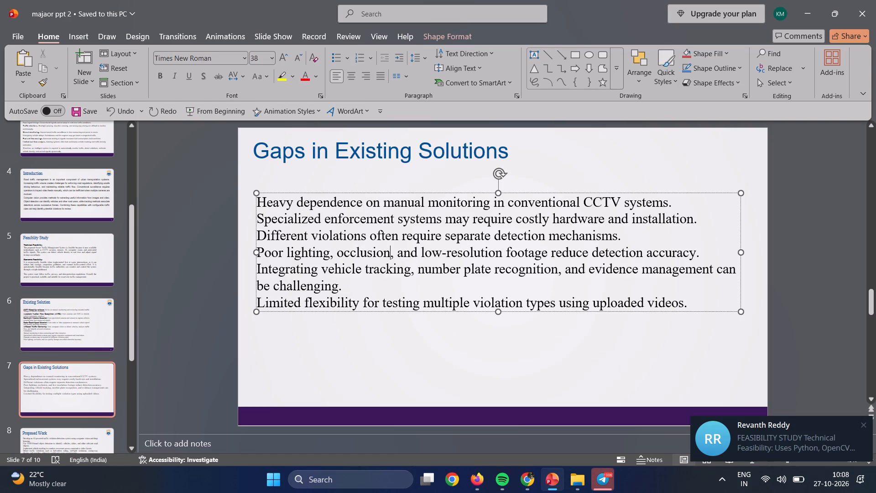
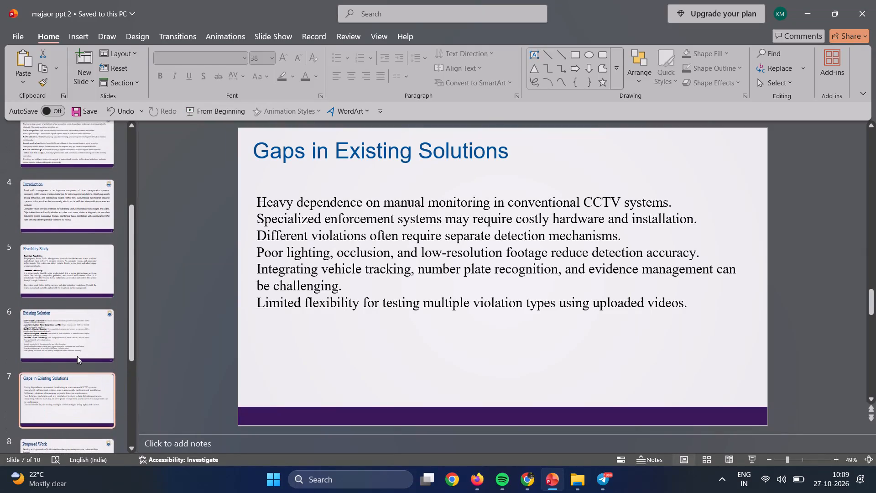
Replace the Feasibility Study slide's body text with the copied technical, economic, operational, performance, scalability and legal feasibility points, pasted as plain text.
{"action": "left_click", "coordinate": [73, 337]}
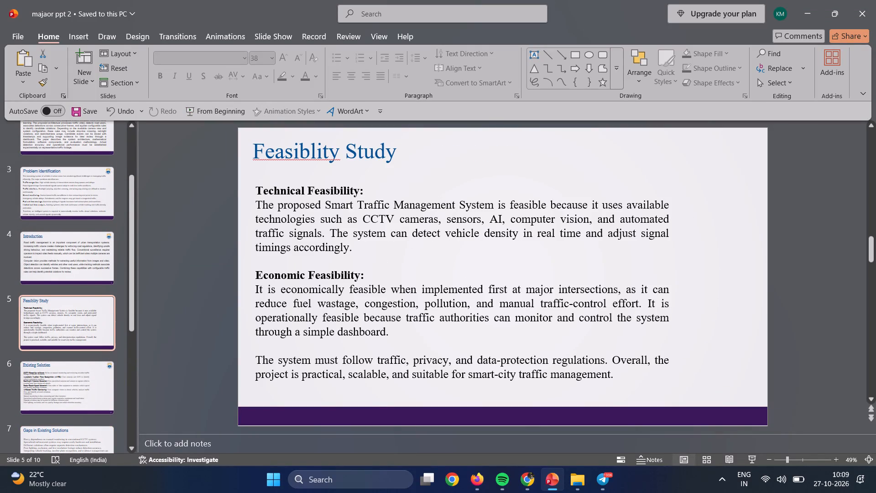
{"action": "left_click_drag", "start_coordinate": [257, 189], "coordinate": [630, 374]}
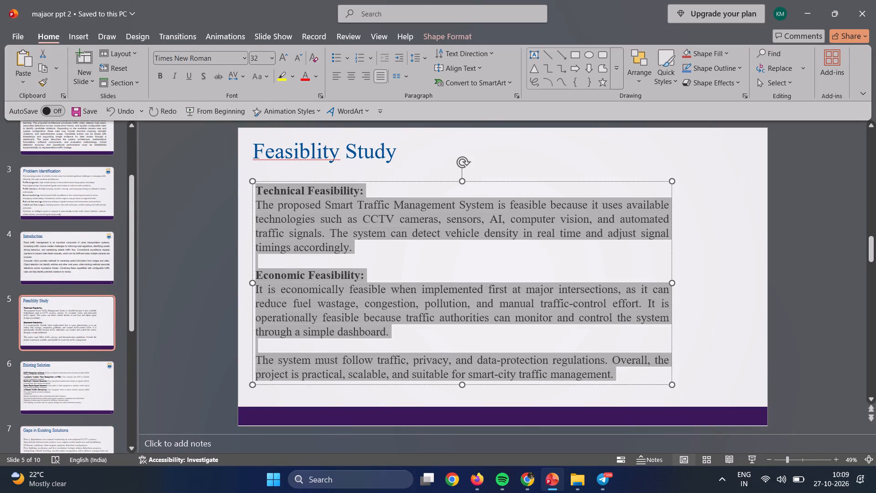
{"action": "left_click_drag", "start_coordinate": [630, 374], "coordinate": [639, 374]}
{"action": "key", "text": "ctrl+v"}
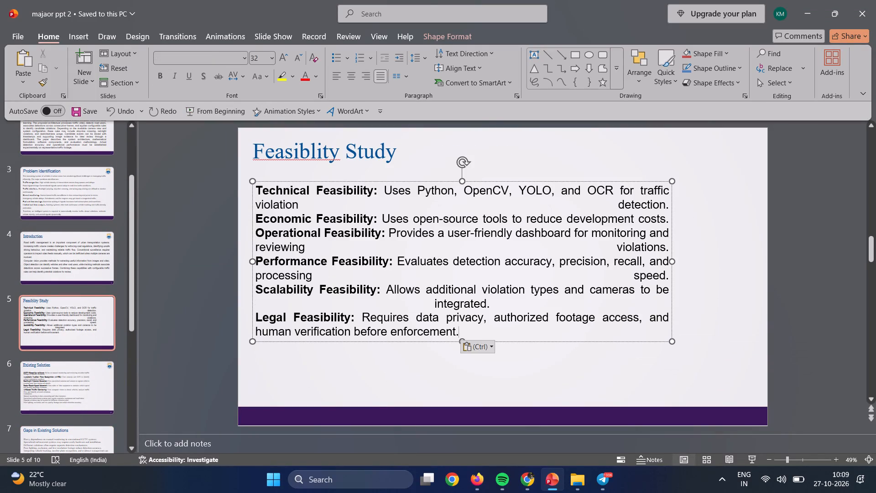
{"action": "left_click_drag", "start_coordinate": [472, 351], "coordinate": [497, 398]}
{"action": "left_click", "coordinate": [497, 398]}
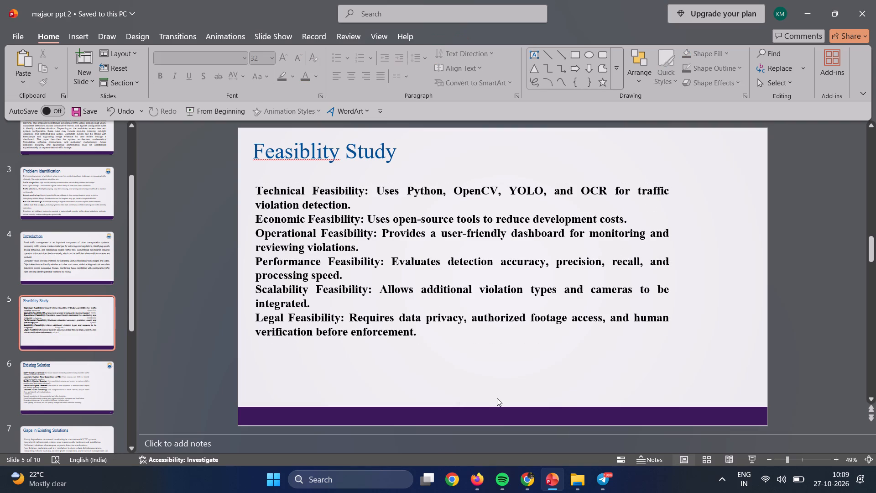
Delete characters from the end of the Problem Identification slide's title.
{"action": "left_click", "coordinate": [64, 203]}
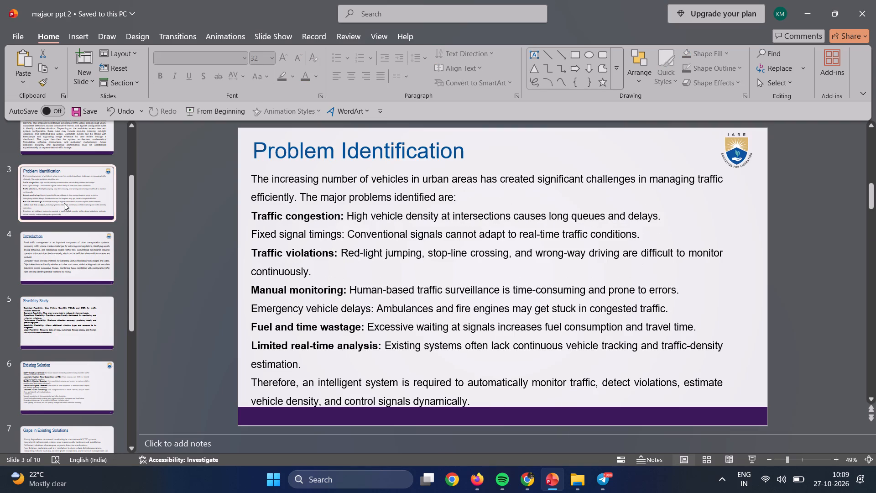
{"action": "scroll", "coordinate": [64, 203], "scroll_direction": "up", "scroll_amount": 1}
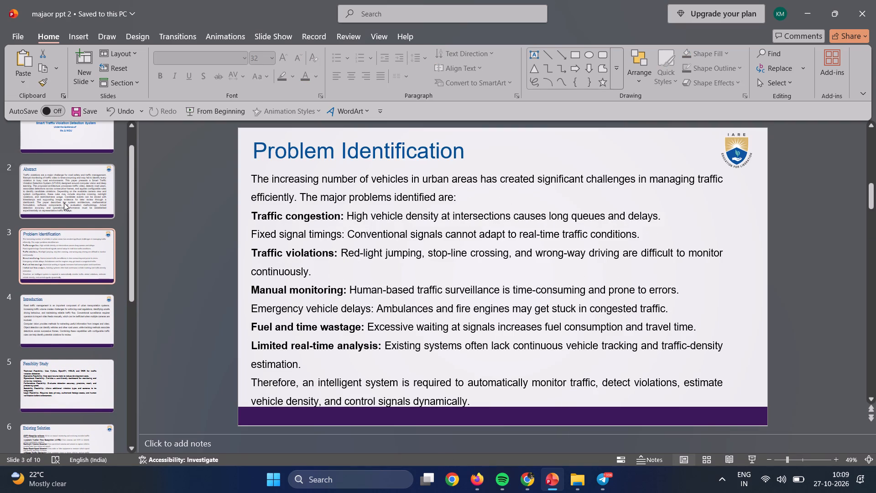
{"action": "left_click", "coordinate": [466, 153]}
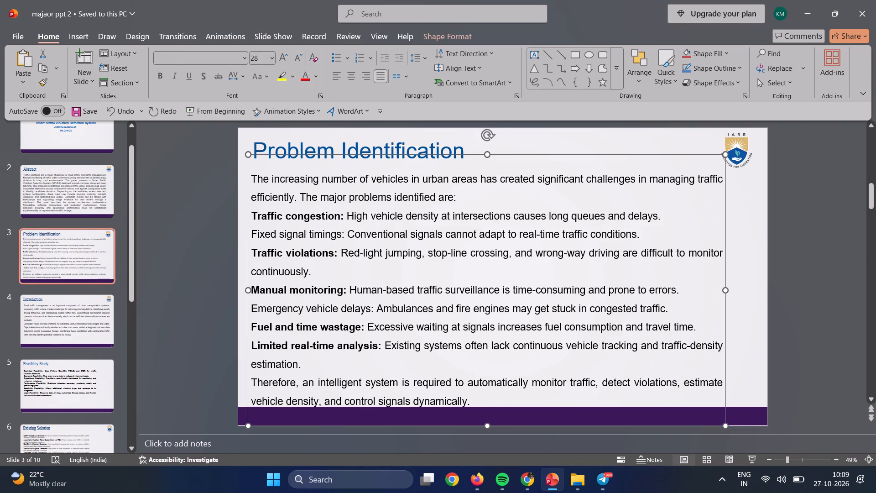
{"action": "left_click", "coordinate": [458, 151]}
{"action": "left_click", "coordinate": [462, 153]}
{"action": "key", "text": "BackSpace"}
{"action": "key", "text": "BackSpace"}
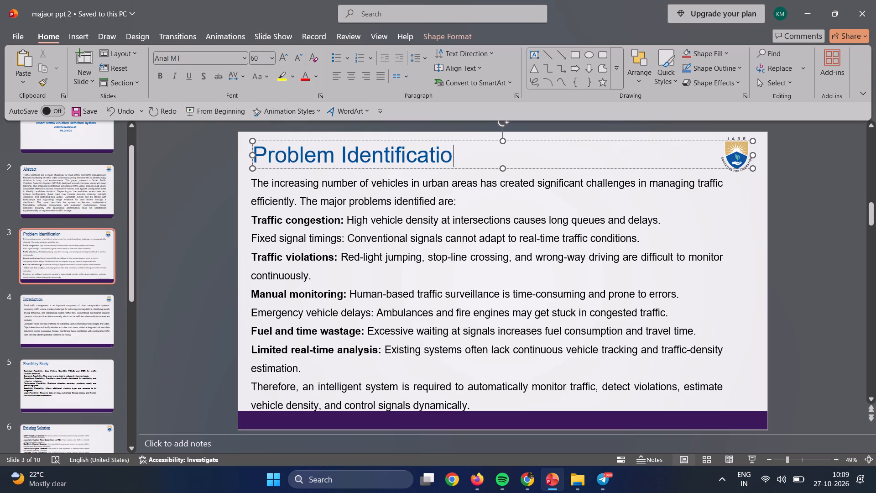
Change the title of slide 3 from Problem Identification to "Problem Statement".
{"action": "key", "text": "BackSpace"}
{"action": "key", "text": "BackSpace"}
{"action": "key", "text": "BackSpace"}
{"action": "key", "text": "BackSpace"}
{"action": "key", "text": "BackSpace"}
{"action": "key", "text": "BackSpace"}
{"action": "key", "text": "BackSpace"}
{"action": "key", "text": "BackSpace"}
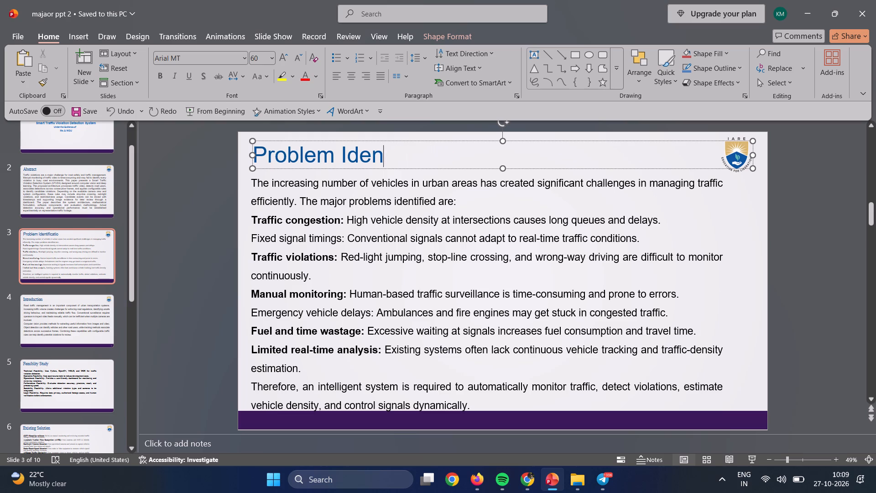
{"action": "key", "text": "BackSpace"}
{"action": "key", "text": "BackSpace"}
{"action": "key", "text": "BackSpace"}
{"action": "key", "text": "BackSpace"}
{"action": "type", "text": "tatement"}
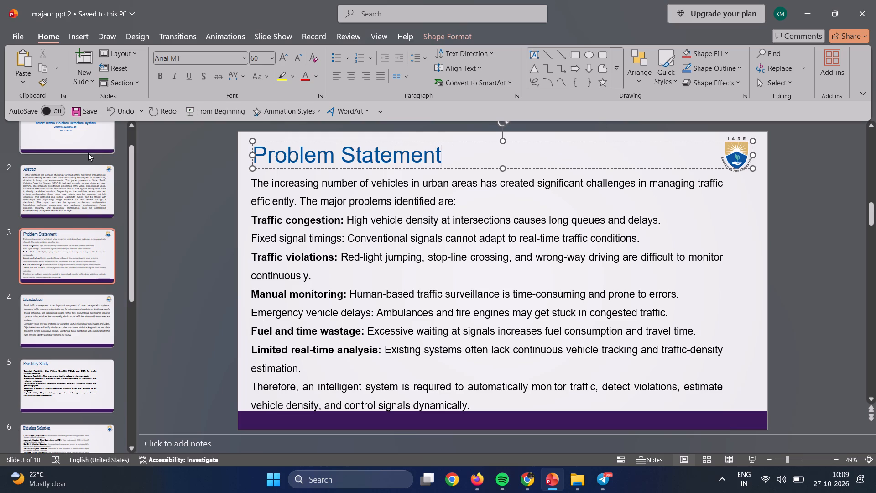
Remove bold from the descriptions after the Technical, Economic and Operational Feasibility labels on the Feasibility Study slide, keeping the labels bold.
{"action": "left_click", "coordinate": [83, 174]}
{"action": "left_click", "coordinate": [93, 263]}
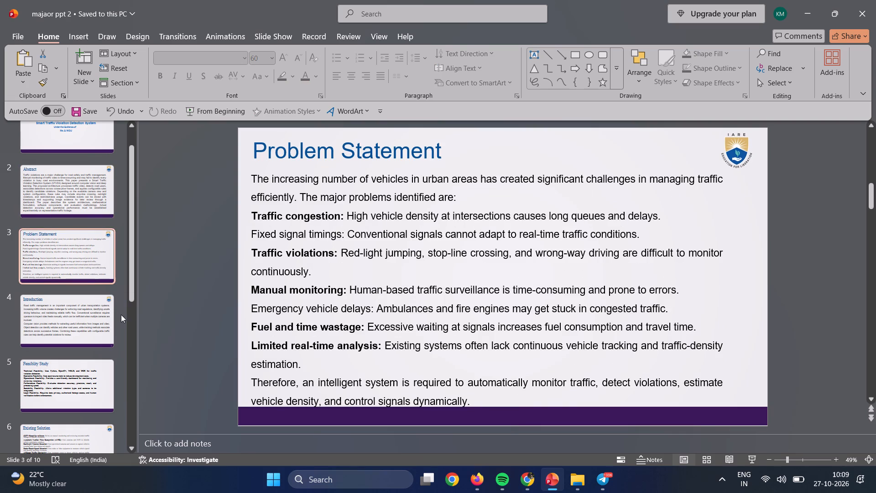
{"action": "left_click", "coordinate": [71, 315]}
{"action": "left_click", "coordinate": [89, 394]}
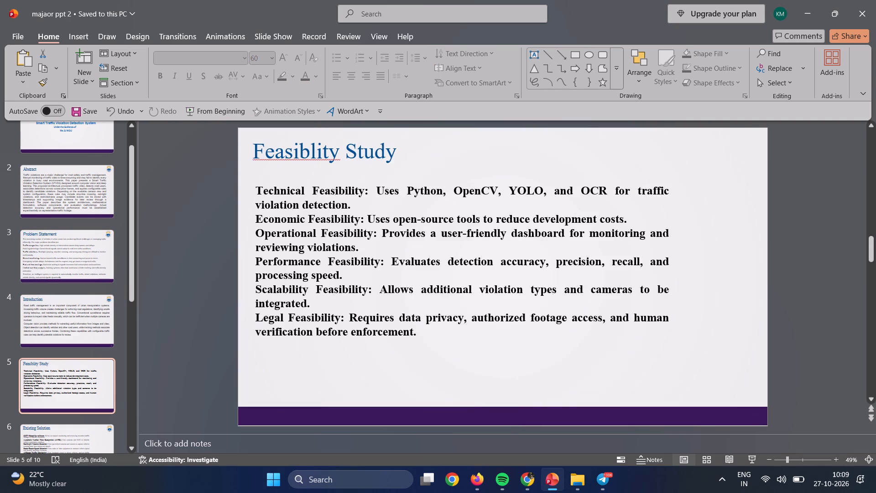
{"action": "left_click_drag", "start_coordinate": [378, 188], "coordinate": [383, 202]}
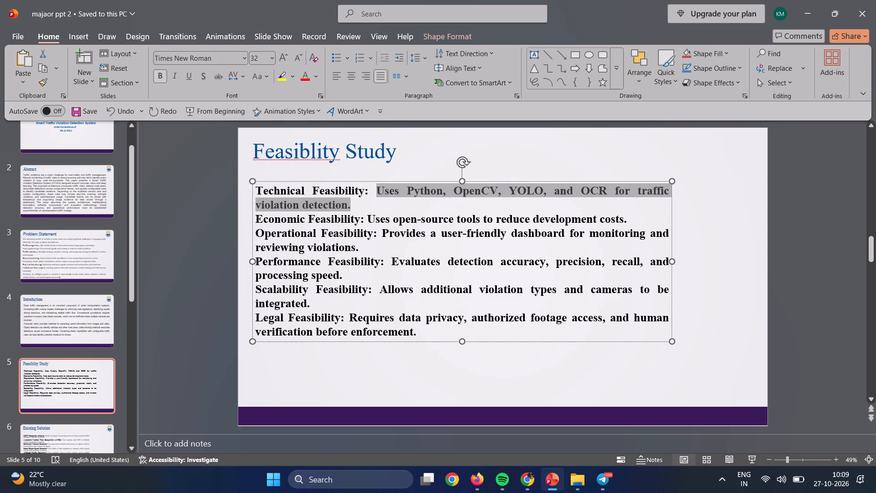
{"action": "key", "text": "ctrl+b"}
{"action": "left_click_drag", "start_coordinate": [368, 217], "coordinate": [631, 218]}
{"action": "key", "text": "ctrl+b"}
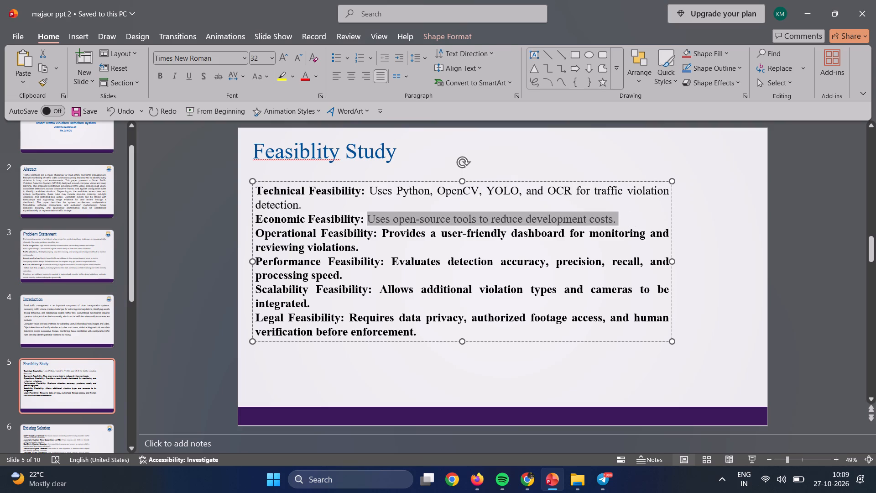
{"action": "left_click_drag", "start_coordinate": [381, 235], "coordinate": [383, 237]}
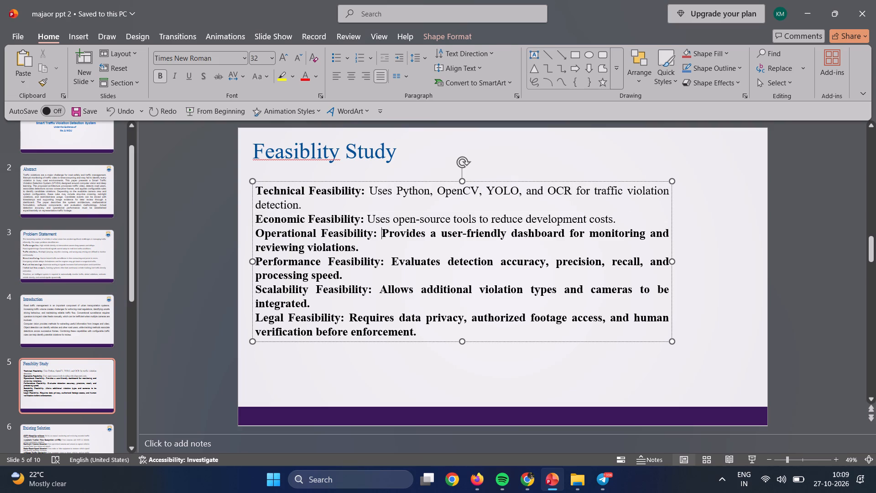
{"action": "left_click_drag", "start_coordinate": [383, 237], "coordinate": [385, 245]}
{"action": "key", "text": "ctrl+b"}
Remove bold from the descriptions after the Performance, Scalability and Legal Feasibility labels on the Feasibility Study slide.
{"action": "left_click_drag", "start_coordinate": [389, 262], "coordinate": [396, 279]}
{"action": "key", "text": "ctrl+b"}
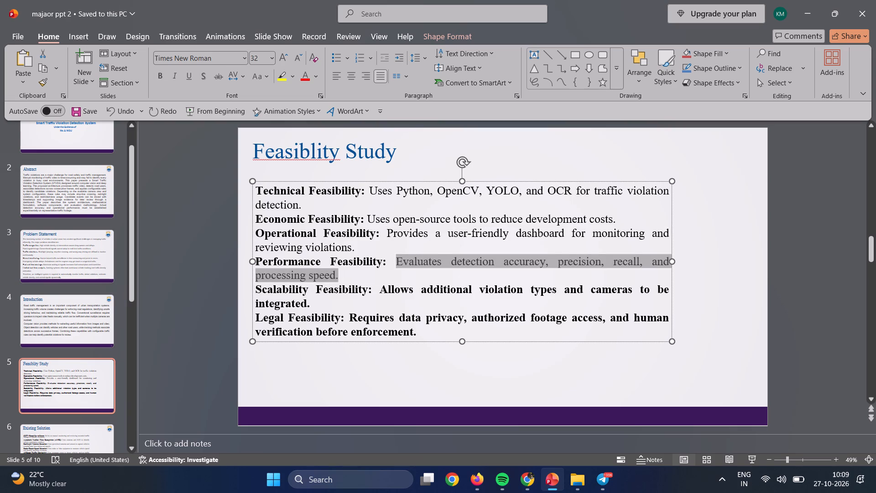
{"action": "left_click_drag", "start_coordinate": [380, 288], "coordinate": [385, 301]}
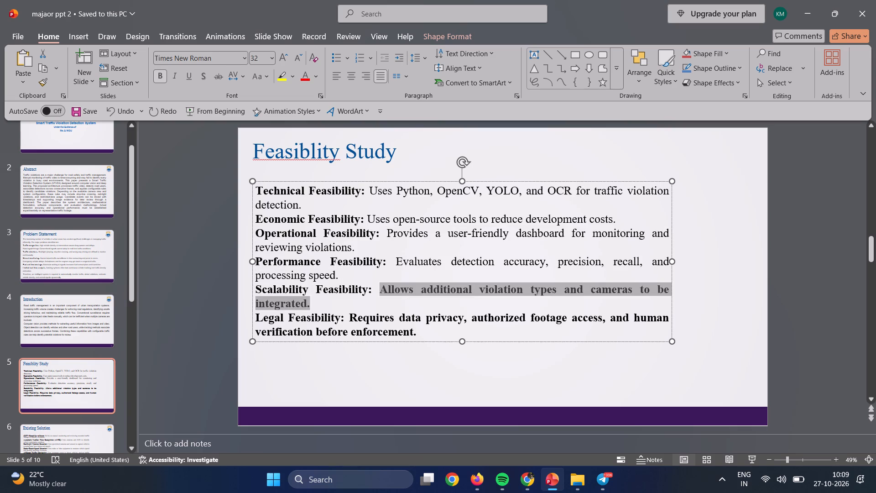
{"action": "key", "text": "ctrl+b"}
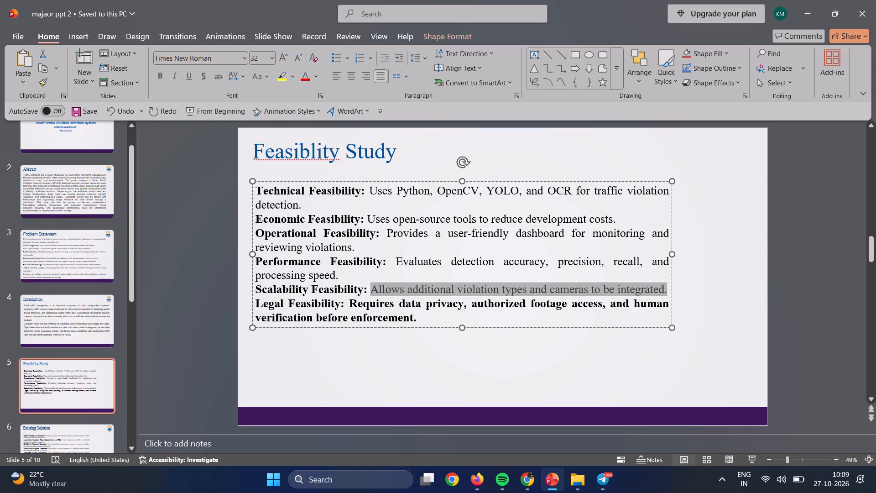
{"action": "left_click_drag", "start_coordinate": [344, 303], "coordinate": [422, 318]}
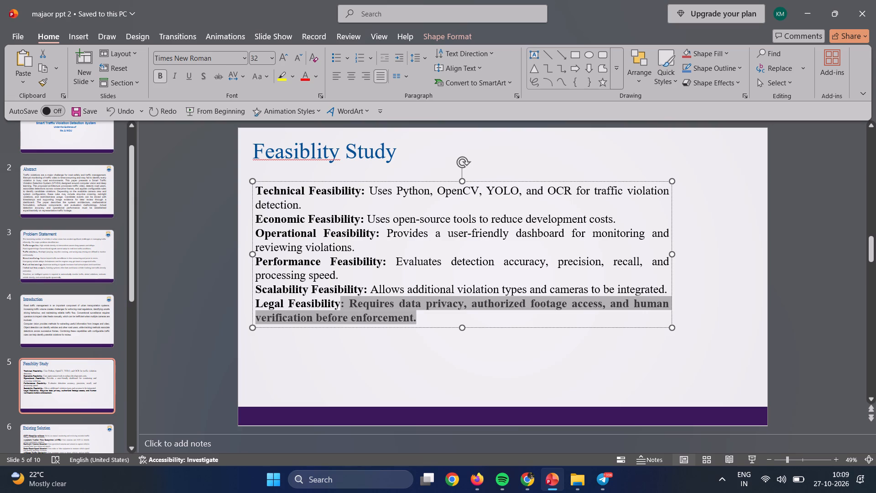
{"action": "key", "text": "ctrl+b"}
{"action": "left_click", "coordinate": [379, 349]}
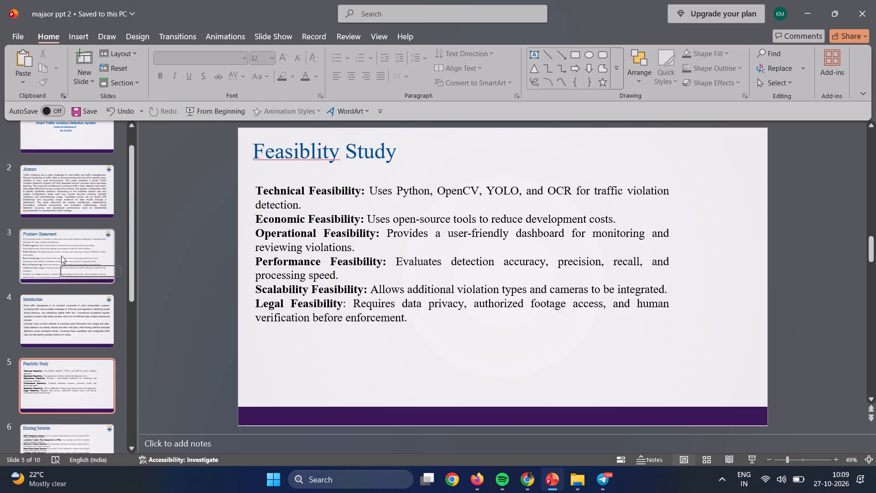
Make the "Limitations" heading bold on the Existing Solution slide.
{"action": "left_click", "coordinate": [100, 326]}
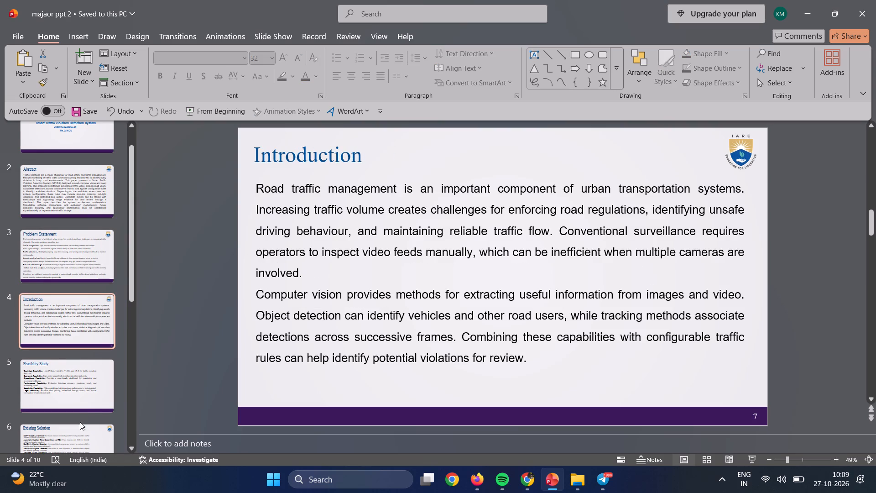
{"action": "left_click", "coordinate": [73, 430]}
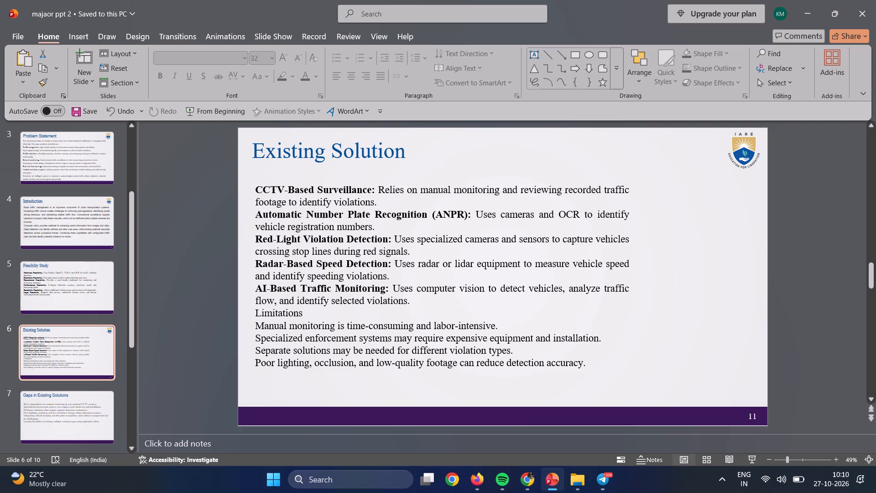
{"action": "left_click_drag", "start_coordinate": [302, 315], "coordinate": [291, 313]}
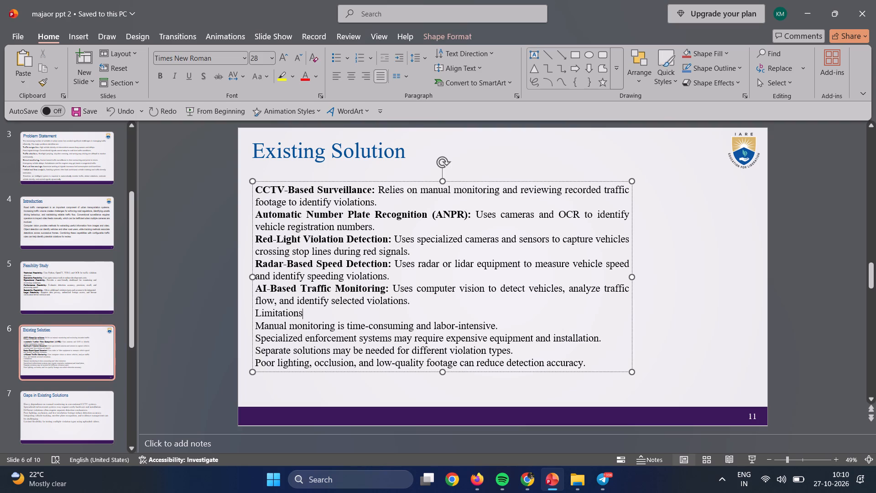
{"action": "left_click_drag", "start_coordinate": [291, 313], "coordinate": [254, 309]}
{"action": "key", "text": "ctrl+b"}
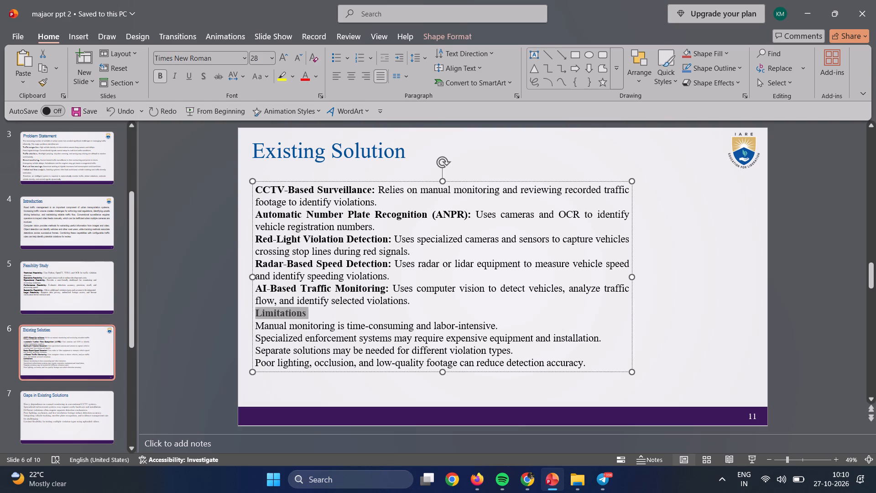
Format the four lines under Limitations on the Existing Solution slide as a bulleted list.
{"action": "left_click_drag", "start_coordinate": [258, 328], "coordinate": [591, 360]}
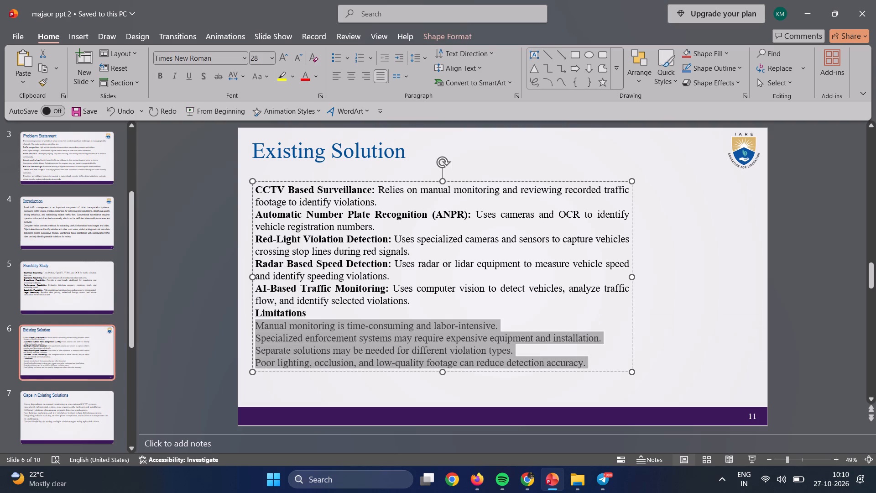
{"action": "left_click", "coordinate": [338, 57]}
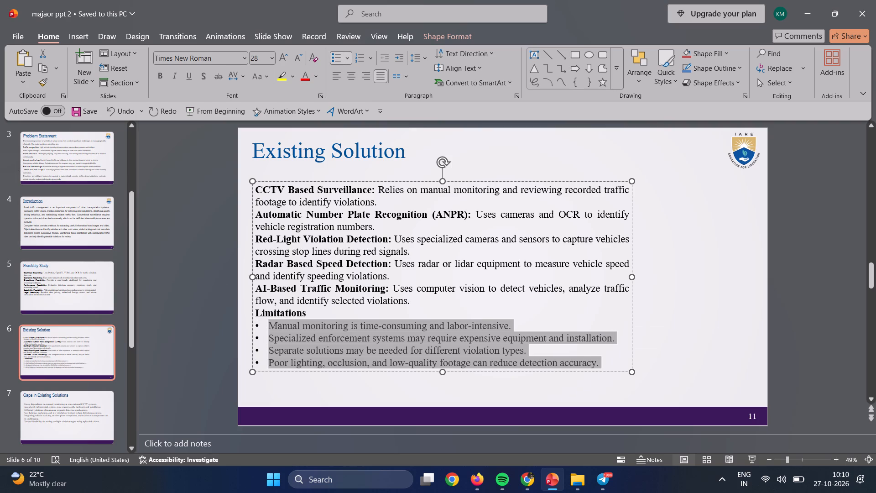
{"action": "left_click", "coordinate": [182, 282]}
{"action": "left_click", "coordinate": [545, 253]}
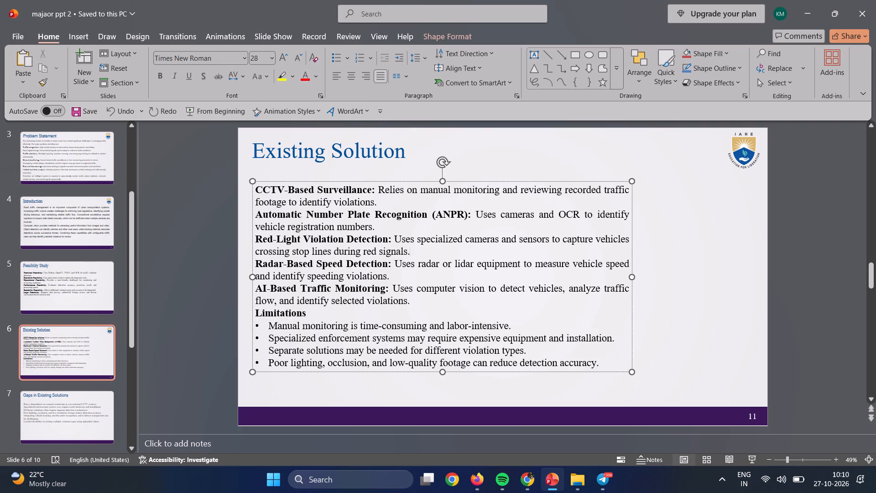
Apply bullets to all of the body text on the Gaps in Existing Solutions slide.
{"action": "left_click", "coordinate": [85, 413]}
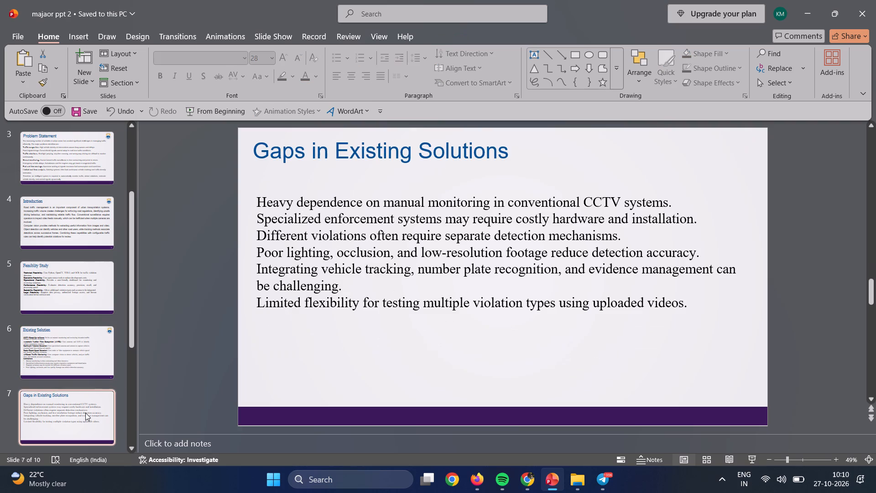
{"action": "left_click_drag", "start_coordinate": [690, 305], "coordinate": [251, 174]}
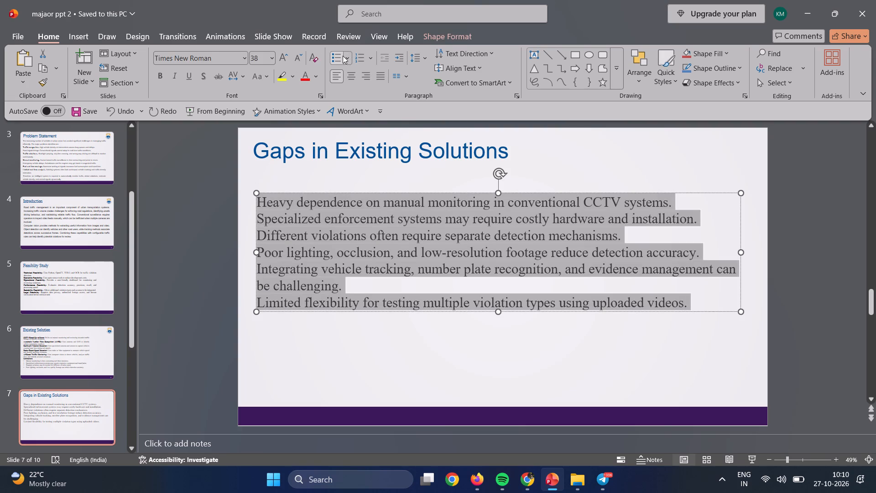
{"action": "left_click", "coordinate": [338, 57]}
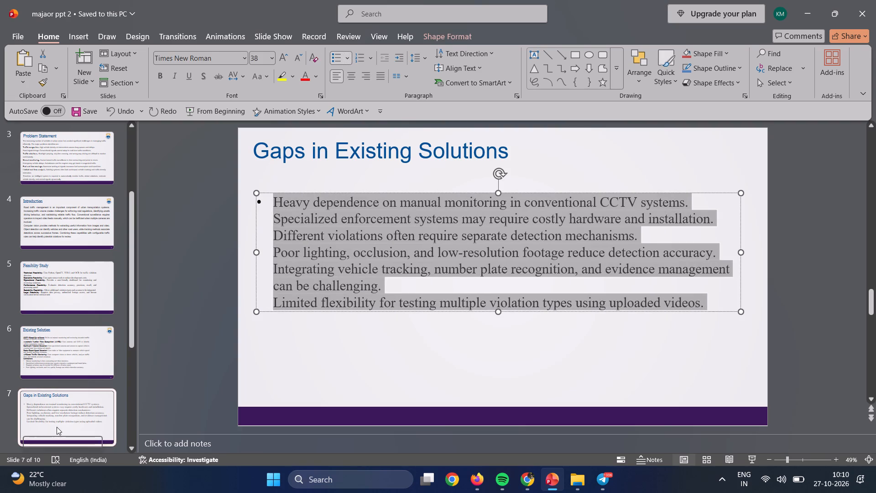
Find the Kuro app through the Windows search and launch it.
{"action": "left_click", "coordinate": [309, 484]}
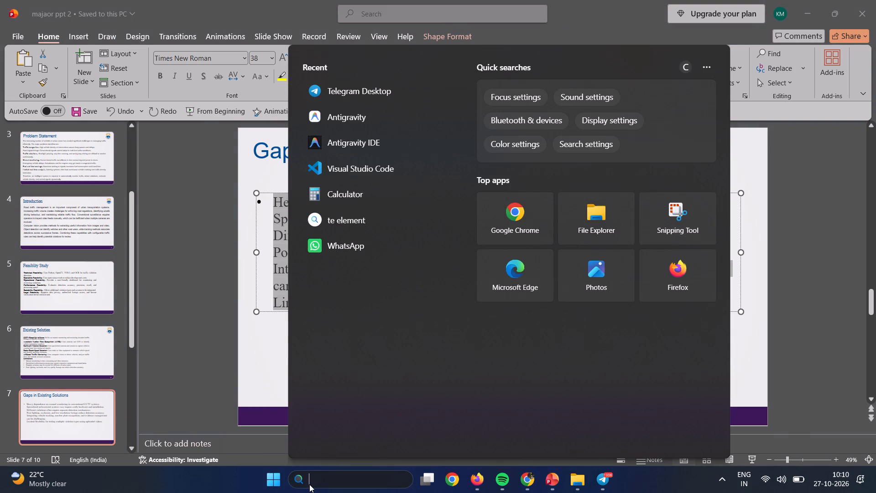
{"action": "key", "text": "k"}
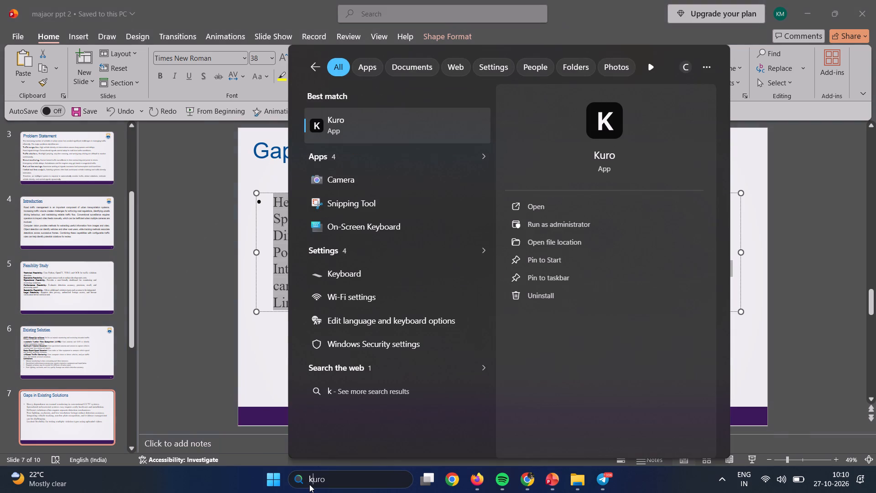
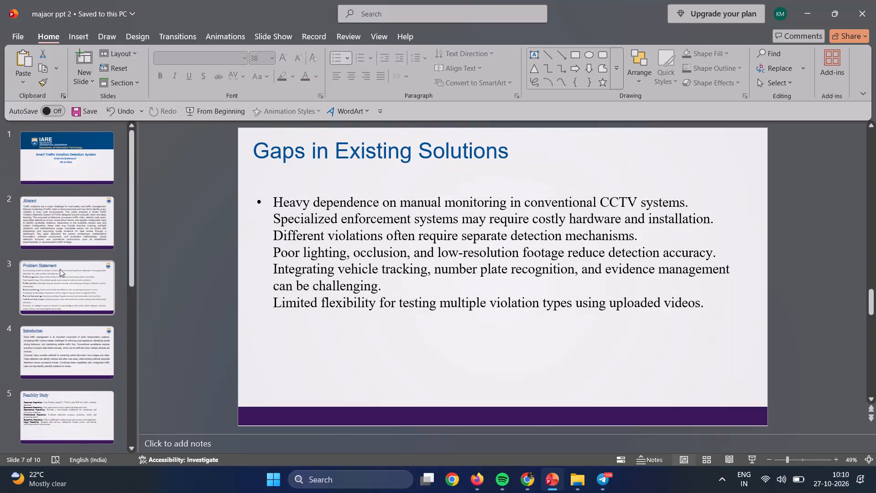
Replace all of the body text on the Problem Statement slide with the copied paragraph beginning "Traditional traffic monitoring systems rely heavily".
{"action": "left_click", "coordinate": [53, 285]}
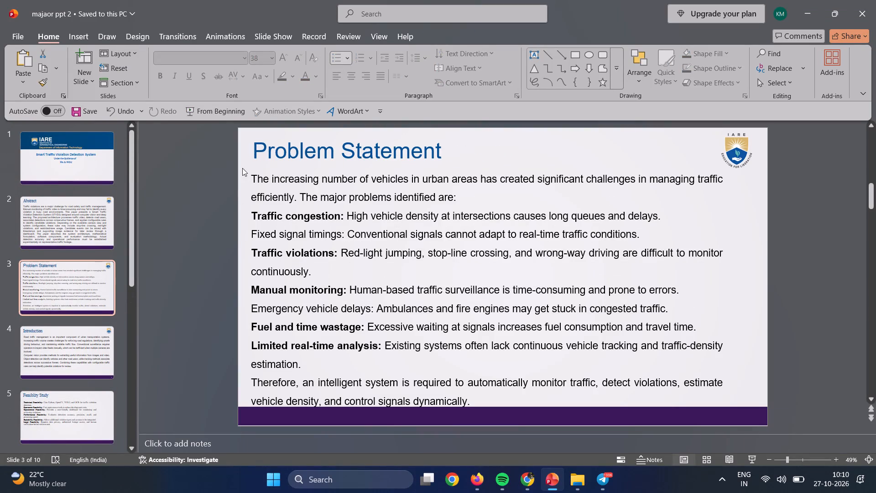
{"action": "left_click_drag", "start_coordinate": [253, 175], "coordinate": [505, 416]}
{"action": "key", "text": "ctrl+v"}
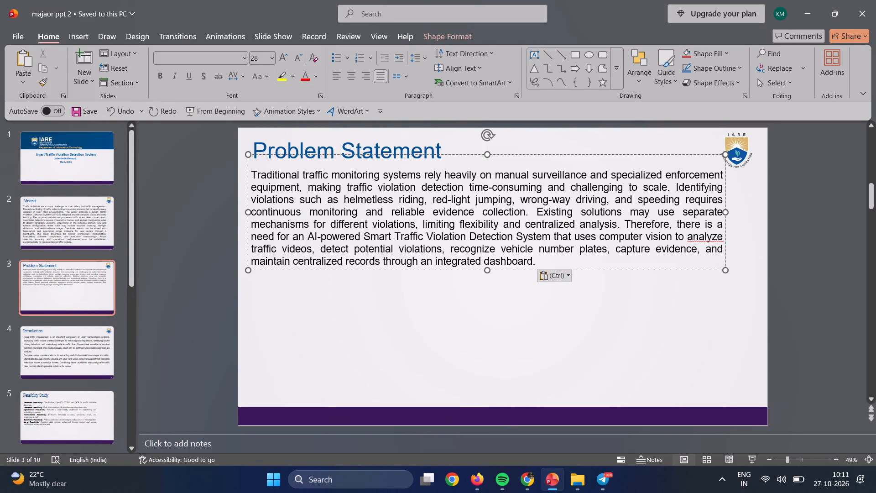
Move the Problem Statement body text box down so it sits clear below the slide title and logo.
{"action": "left_click_drag", "start_coordinate": [530, 153], "coordinate": [537, 208]}
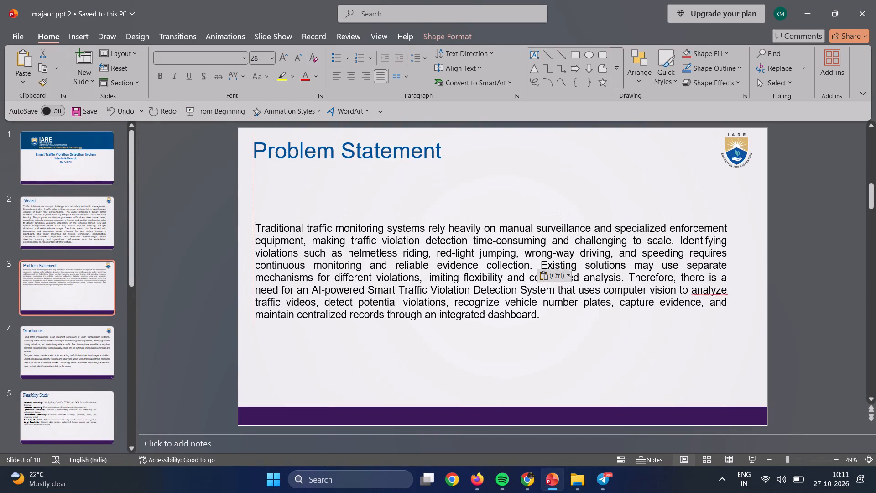
{"action": "left_click_drag", "start_coordinate": [537, 208], "coordinate": [534, 194]}
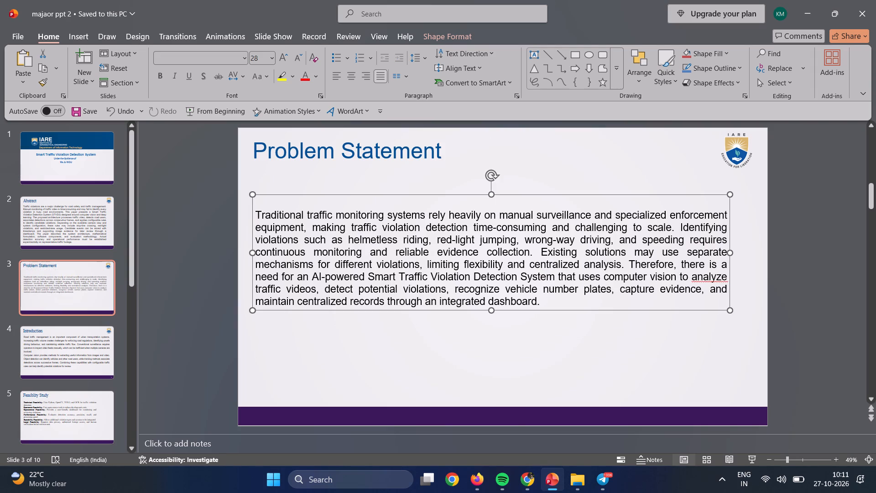
Open the line spacing choices for the entire body paragraph on the Problem Statement slide.
{"action": "left_click_drag", "start_coordinate": [552, 303], "coordinate": [261, 215]}
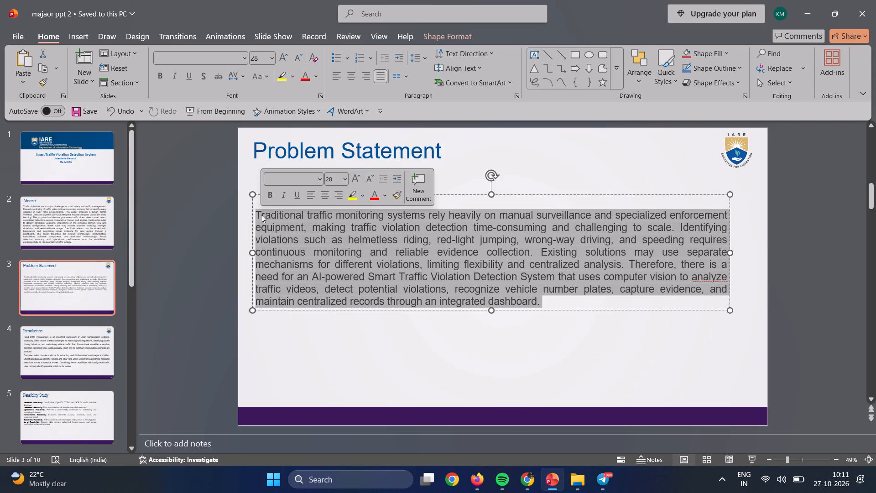
{"action": "left_click", "coordinate": [424, 61]}
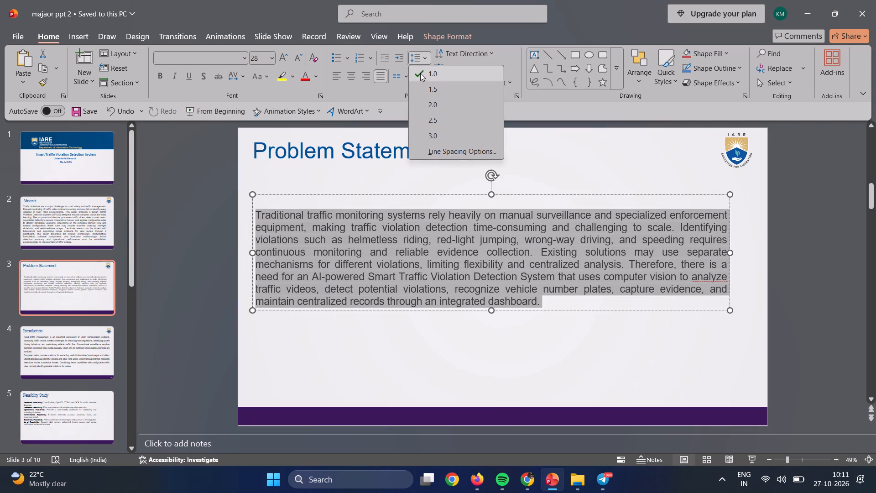
Set the line spacing of the body text on the Problem Statement slide to 1.5.
{"action": "left_click", "coordinate": [419, 84]}
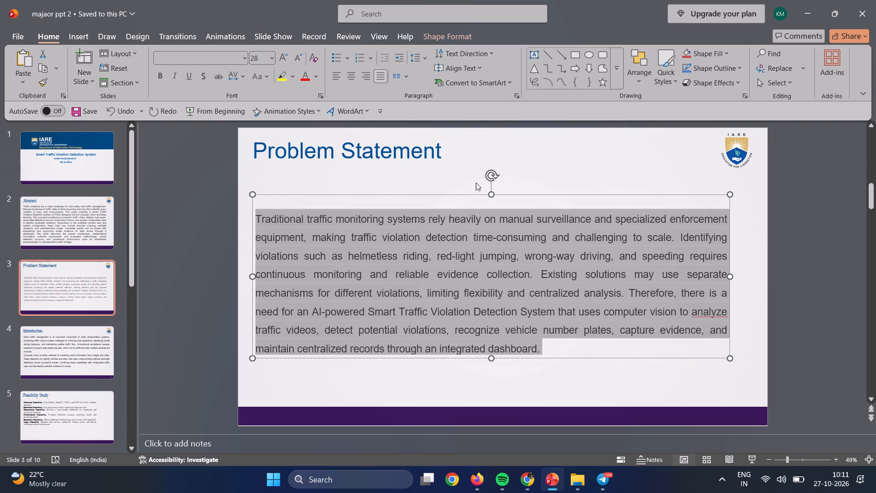
Move the body text box on the Problem Statement slide up, closer to the title.
{"action": "left_click_drag", "start_coordinate": [475, 194], "coordinate": [474, 174]}
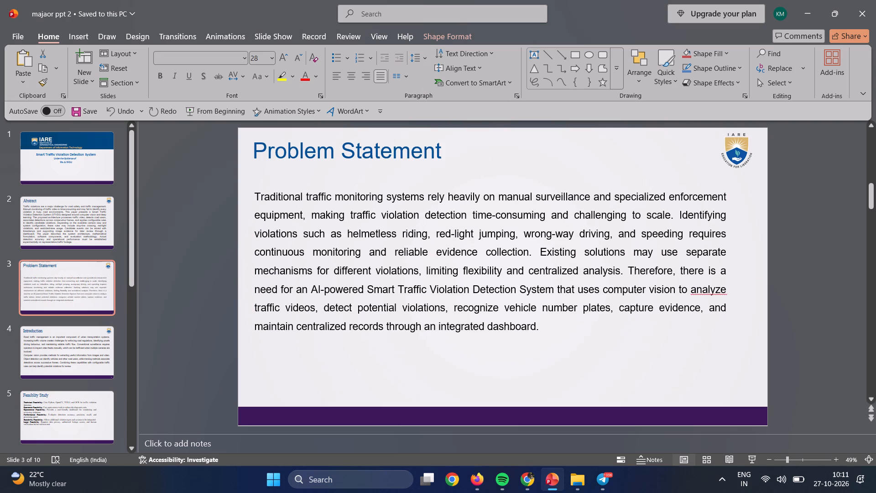
{"action": "left_click_drag", "start_coordinate": [474, 174], "coordinate": [476, 174]}
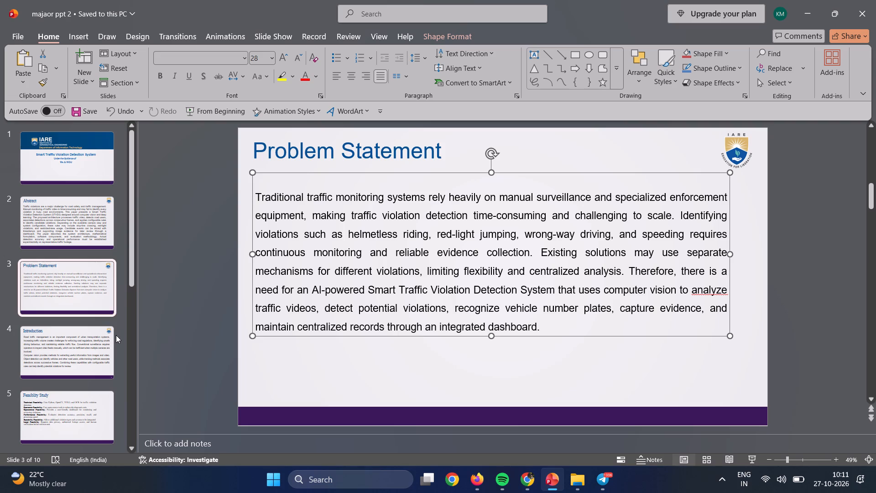
Format all of the body text on the Proposed Work slide as a bulleted list.
{"action": "left_click", "coordinate": [94, 345]}
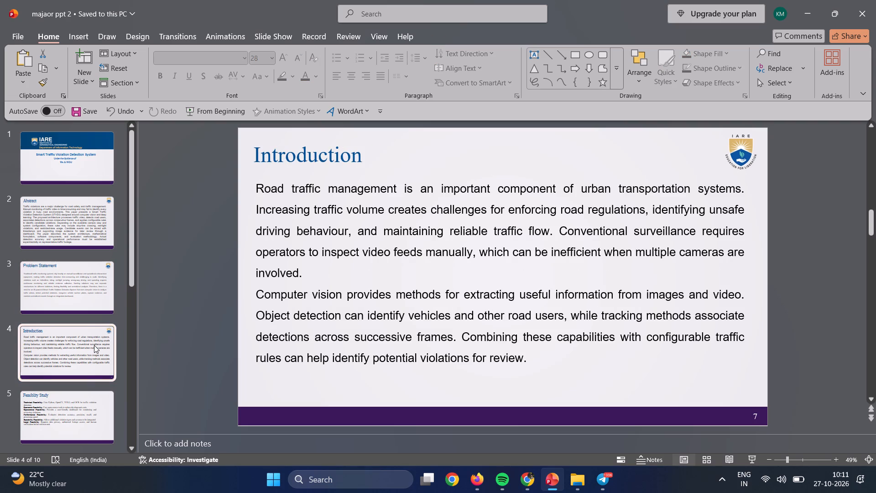
{"action": "key", "text": "Down"}
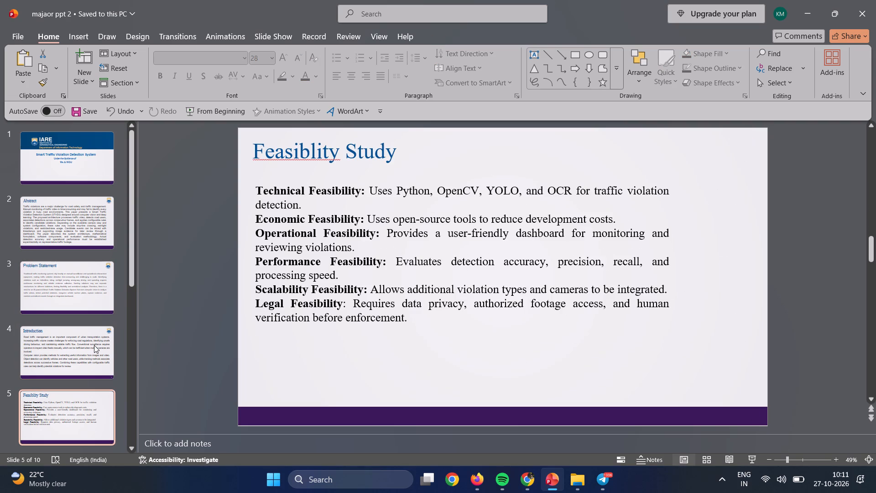
{"action": "key", "text": "Down"}
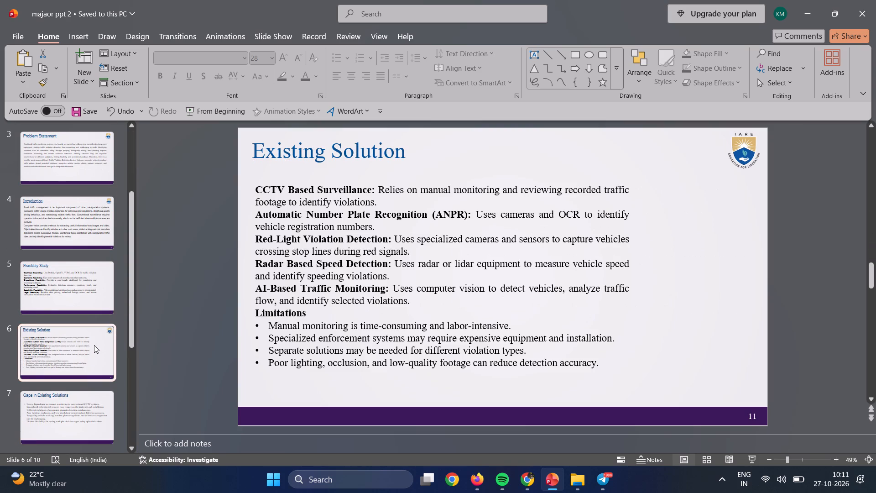
{"action": "key", "text": "Down"}
{"action": "key", "text": "Down"}
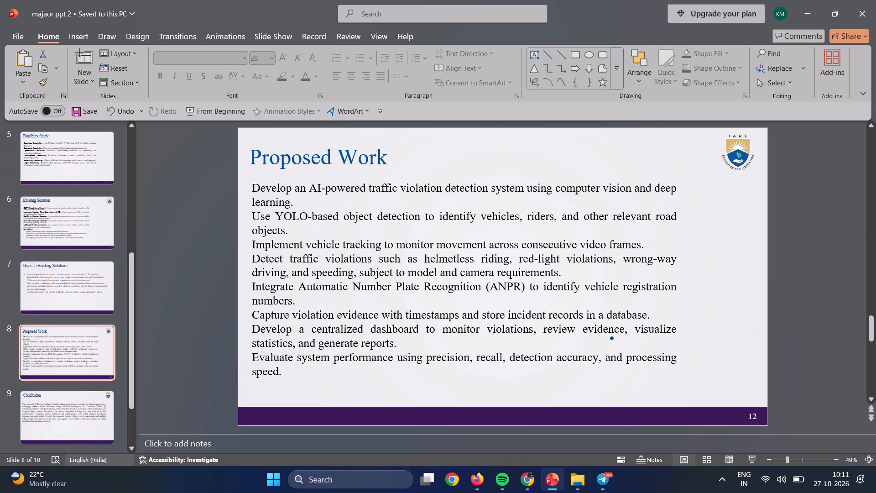
{"action": "left_click_drag", "start_coordinate": [285, 374], "coordinate": [239, 157]}
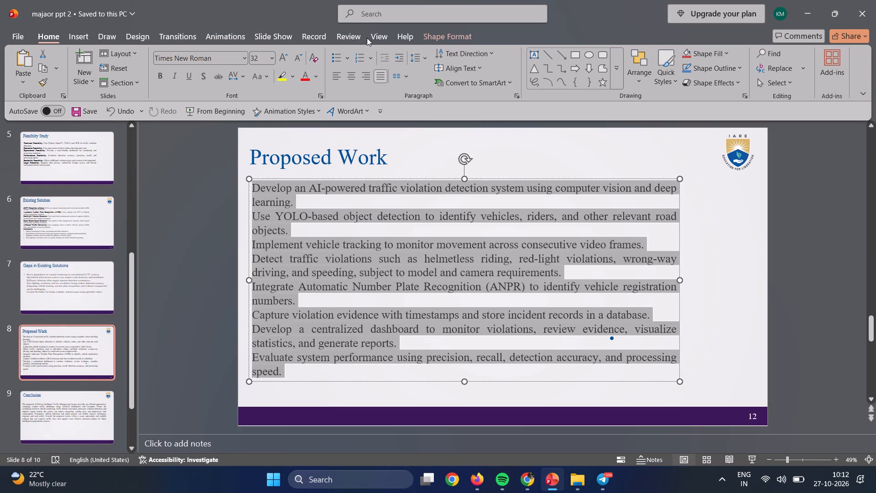
{"action": "left_click", "coordinate": [339, 59]}
{"action": "left_click", "coordinate": [156, 260]}
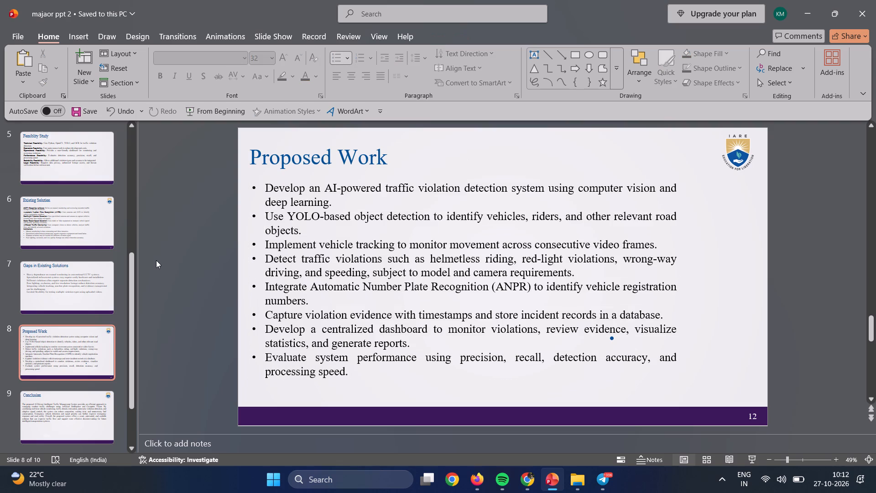
Go to the Conclusion slide to check its body text.
{"action": "key", "text": "Down"}
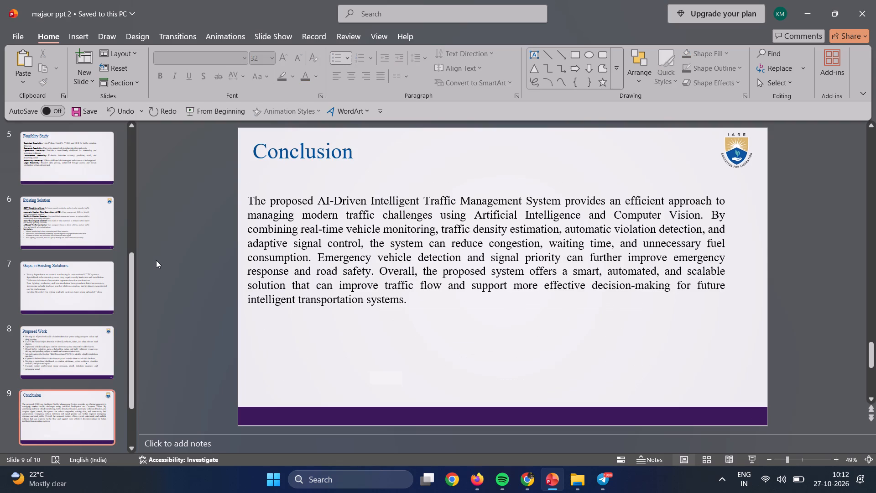
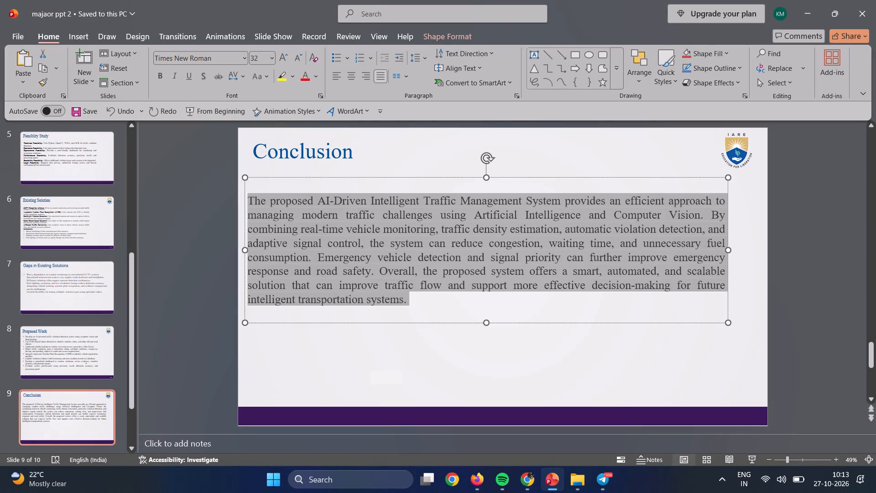
Replace the body text on the Conclusion slide with the copied paragraph about the Smart Traffic Violation Detection System.
{"action": "key", "text": "ctrl+v"}
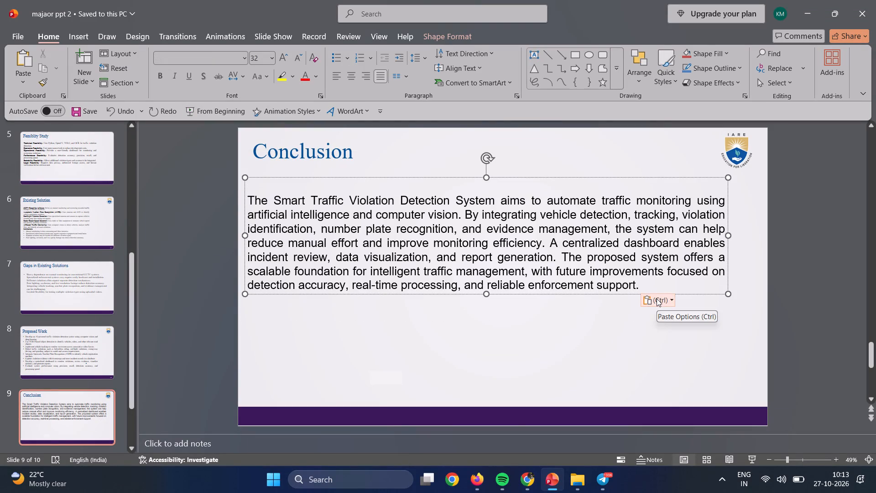
{"action": "left_click", "coordinate": [866, 284]}
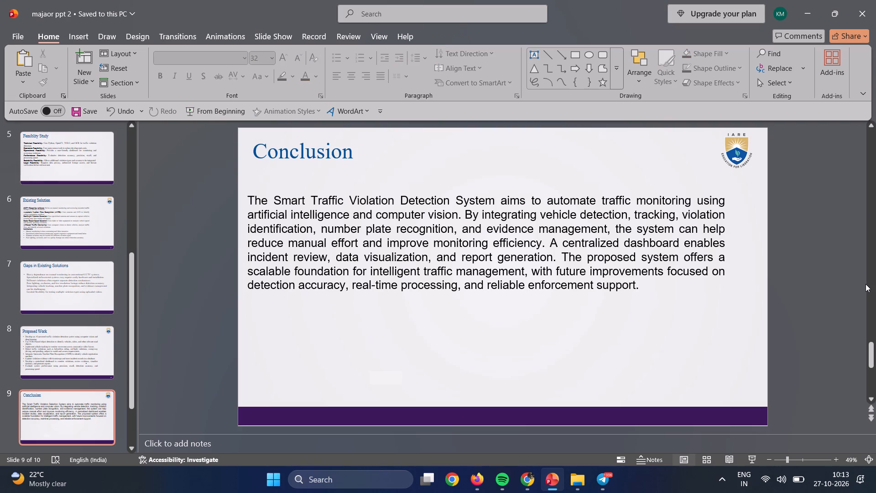
Add a text box below the guide's name on the title slide and enter the first student's name with the roll number in parentheses.
{"action": "scroll", "coordinate": [43, 280], "scroll_direction": "up", "scroll_amount": 9}
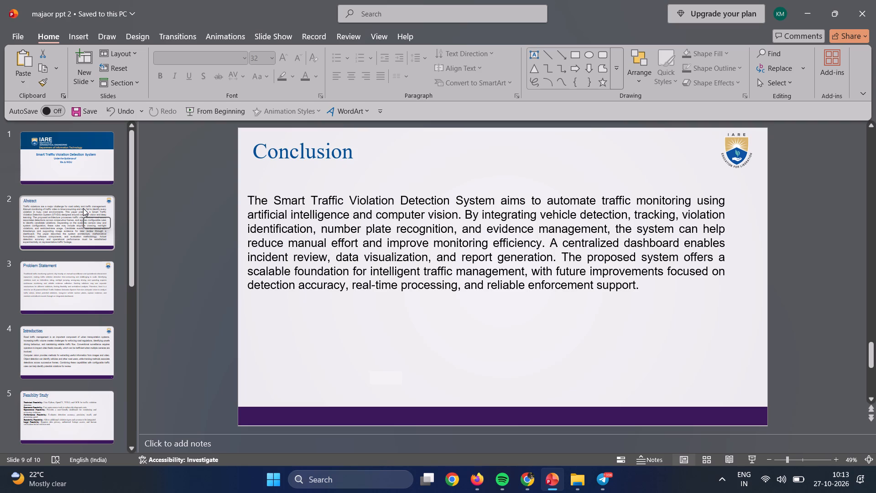
{"action": "left_click", "coordinate": [65, 210]}
{"action": "scroll", "coordinate": [78, 282], "scroll_direction": "down", "scroll_amount": 10}
{"action": "scroll", "coordinate": [78, 282], "scroll_direction": "up", "scroll_amount": 11}
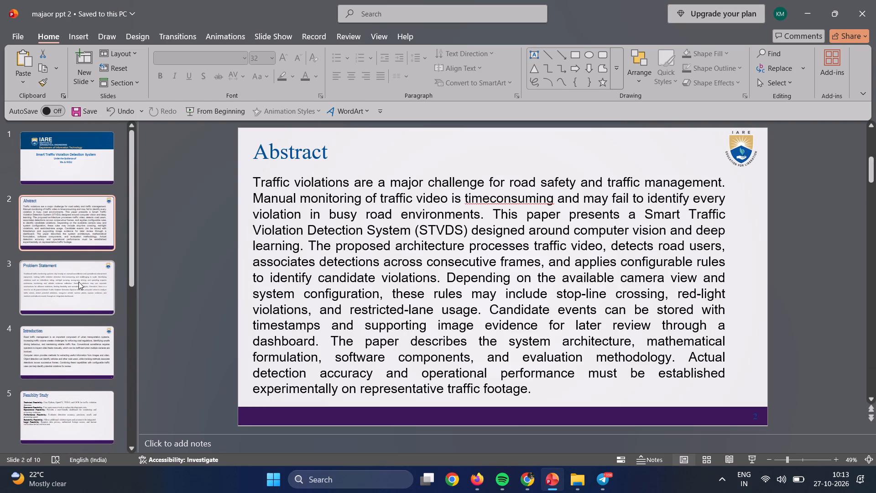
{"action": "left_click", "coordinate": [75, 160]}
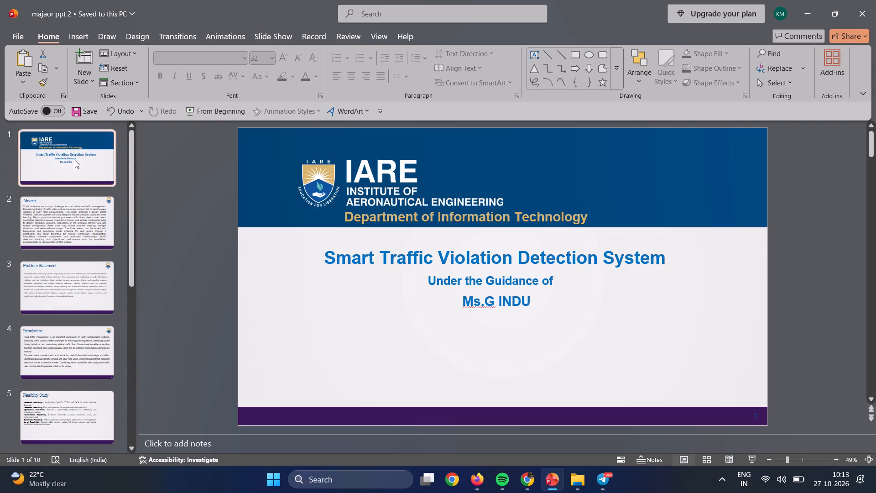
{"action": "left_click", "coordinate": [303, 316]}
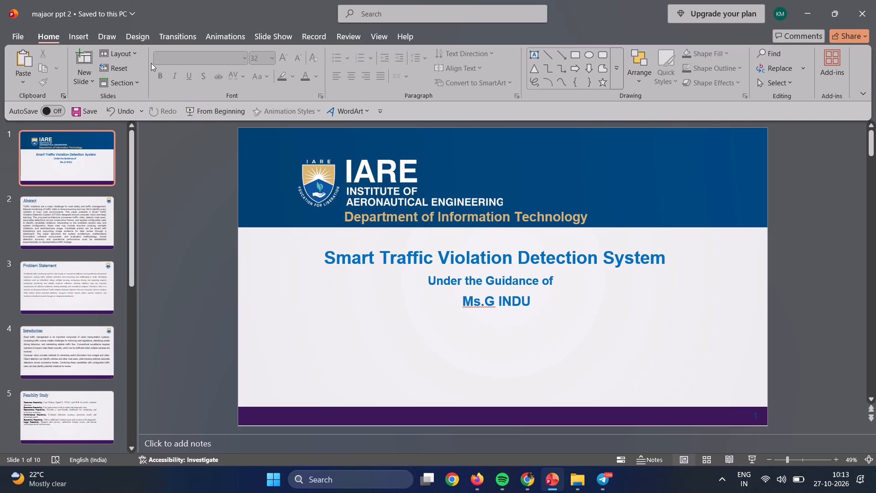
{"action": "left_click", "coordinate": [74, 34]}
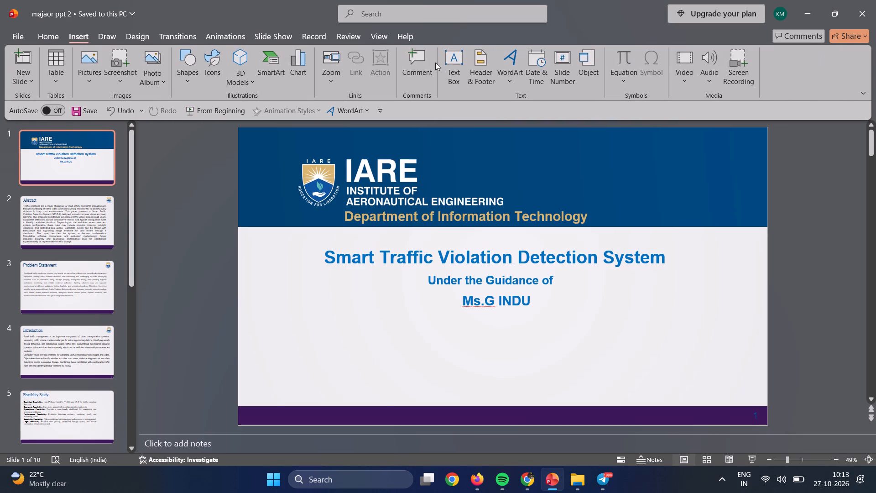
{"action": "left_click", "coordinate": [457, 71]}
{"action": "left_click", "coordinate": [280, 320]}
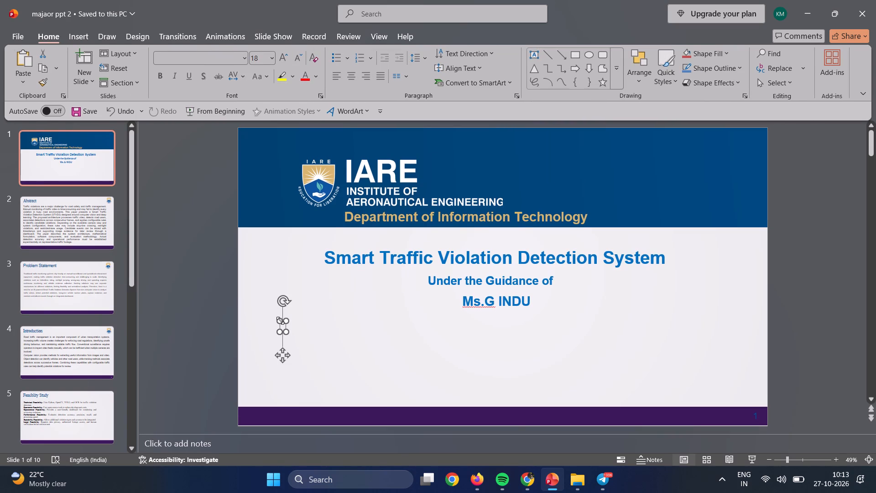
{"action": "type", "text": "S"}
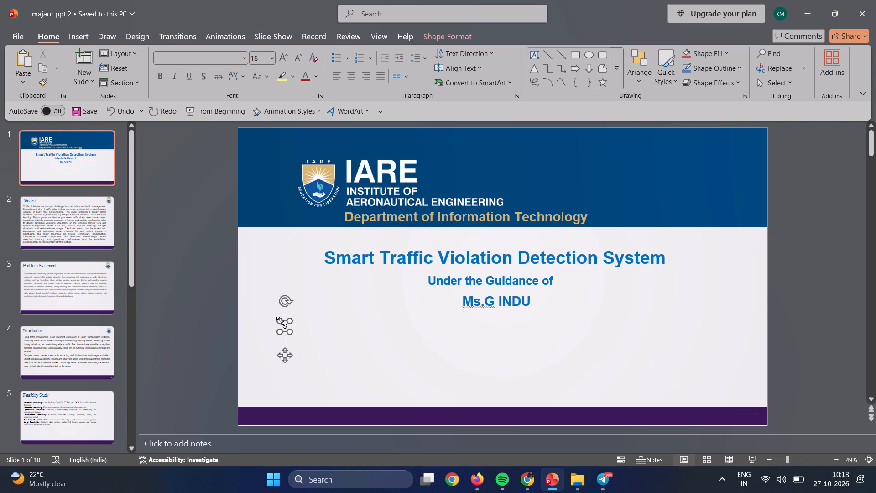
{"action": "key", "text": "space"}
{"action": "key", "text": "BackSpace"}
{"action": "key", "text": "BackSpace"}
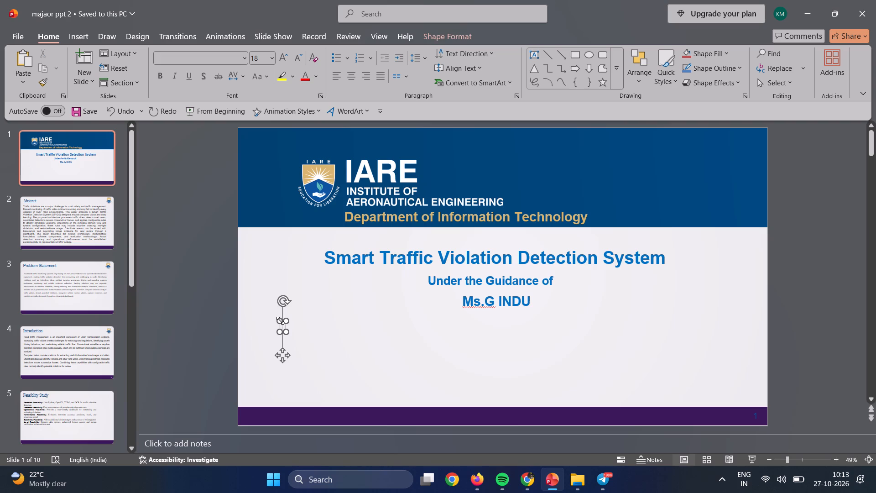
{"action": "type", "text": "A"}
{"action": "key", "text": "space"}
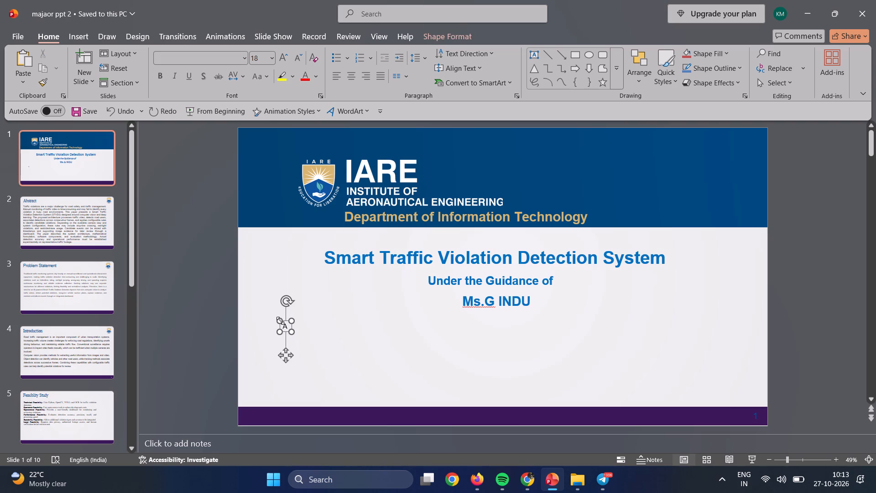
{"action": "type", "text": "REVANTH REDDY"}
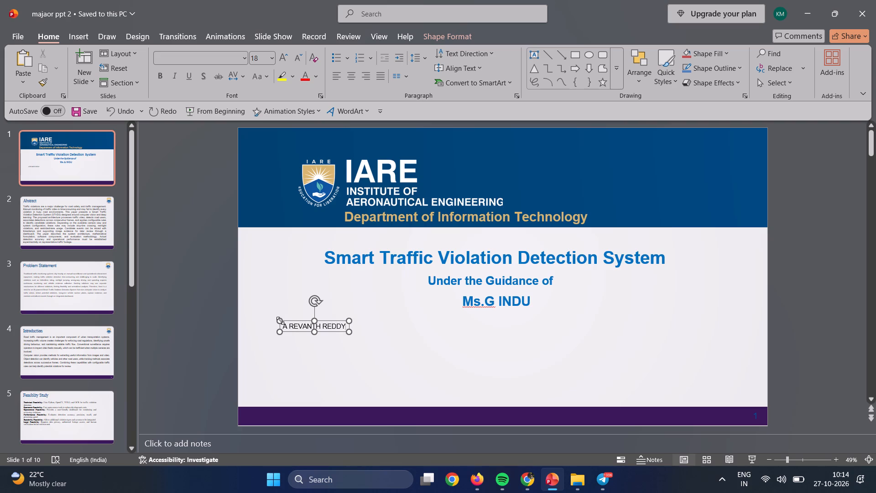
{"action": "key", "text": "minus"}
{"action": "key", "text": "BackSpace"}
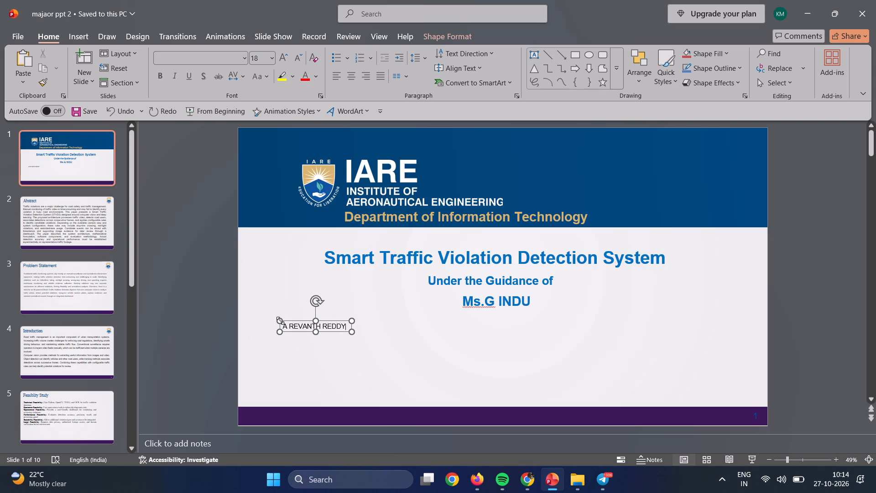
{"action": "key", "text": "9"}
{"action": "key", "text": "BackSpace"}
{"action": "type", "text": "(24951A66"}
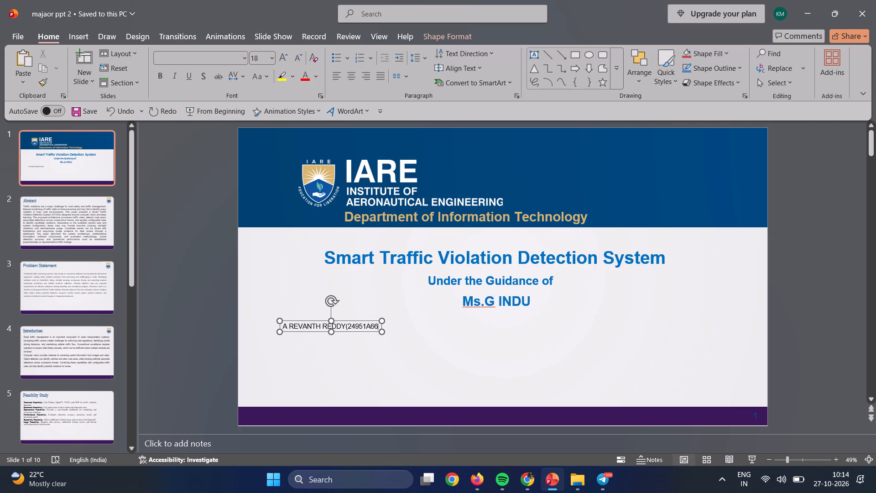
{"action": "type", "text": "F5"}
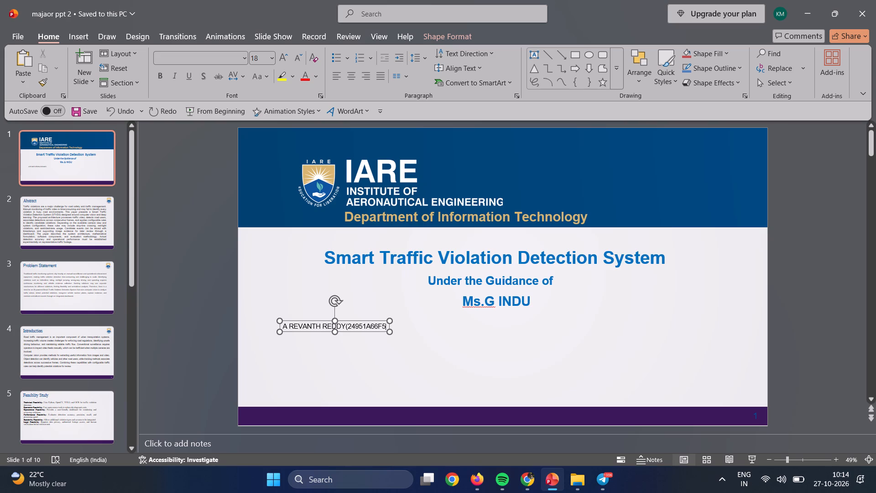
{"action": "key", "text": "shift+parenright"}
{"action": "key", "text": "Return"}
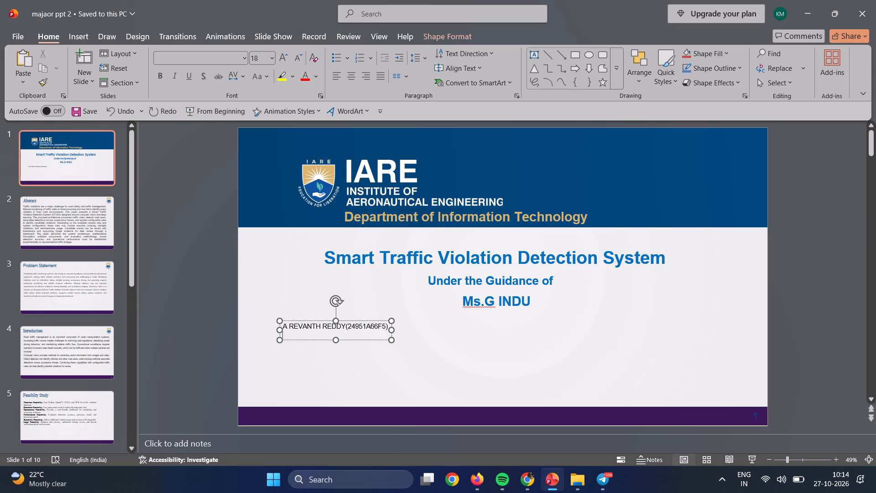
Enter the second and third students' names on separate lines, each followed by the roll number in parentheses.
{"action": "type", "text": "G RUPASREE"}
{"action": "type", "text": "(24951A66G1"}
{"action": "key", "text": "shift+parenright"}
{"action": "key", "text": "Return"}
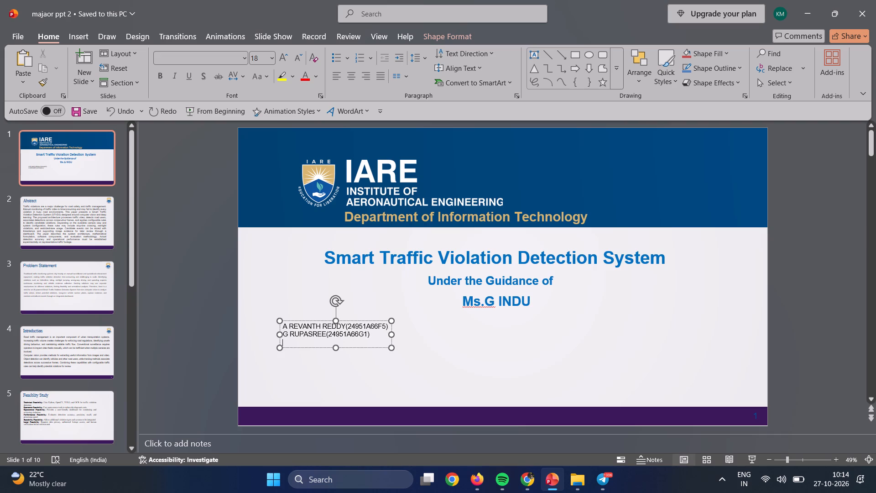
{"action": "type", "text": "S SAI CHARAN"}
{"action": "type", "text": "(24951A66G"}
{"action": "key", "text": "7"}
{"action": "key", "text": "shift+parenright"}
Set the font size of all three student lines on the title slide to 36.
{"action": "left_click_drag", "start_coordinate": [375, 343], "coordinate": [288, 327]}
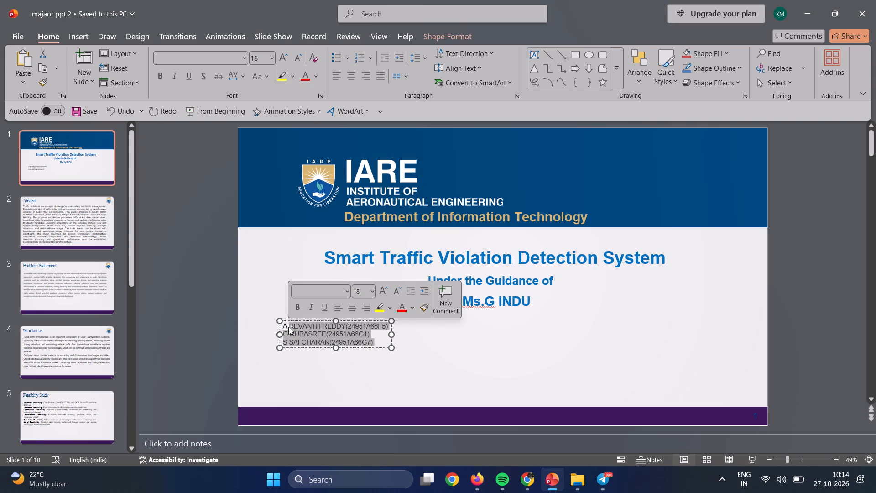
{"action": "left_click_drag", "start_coordinate": [283, 327], "coordinate": [374, 325]}
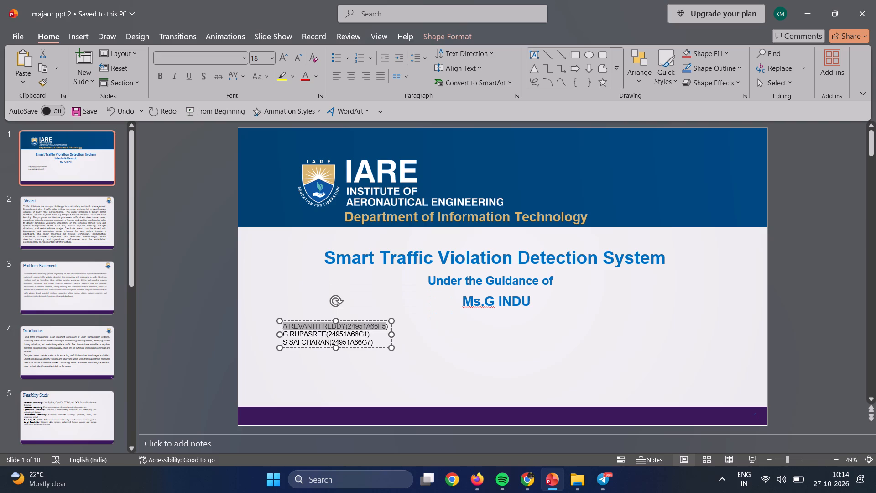
{"action": "left_click_drag", "start_coordinate": [374, 325], "coordinate": [378, 346]}
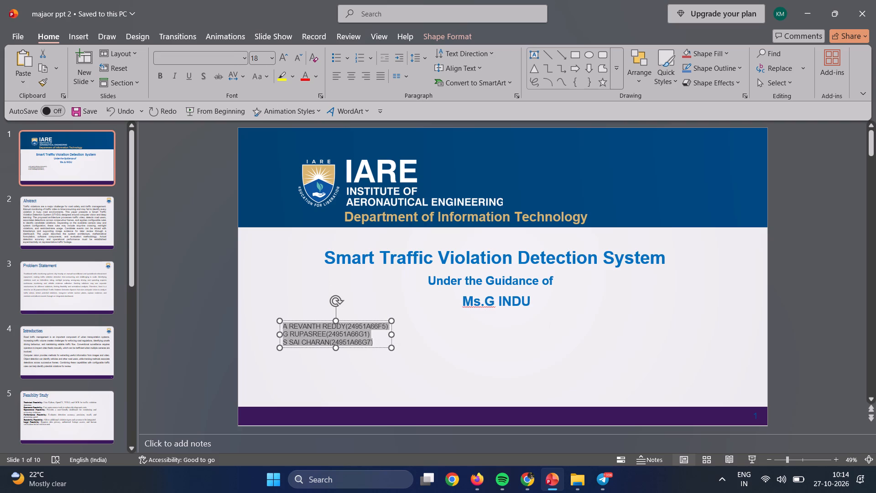
{"action": "left_click", "coordinate": [258, 56]}
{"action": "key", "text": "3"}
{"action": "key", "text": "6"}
{"action": "key", "text": "Return"}
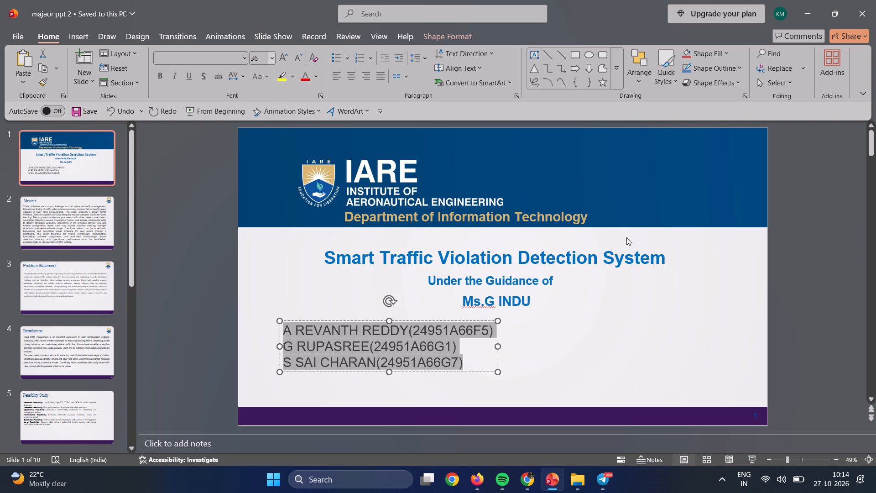
{"action": "left_click", "coordinate": [835, 298]}
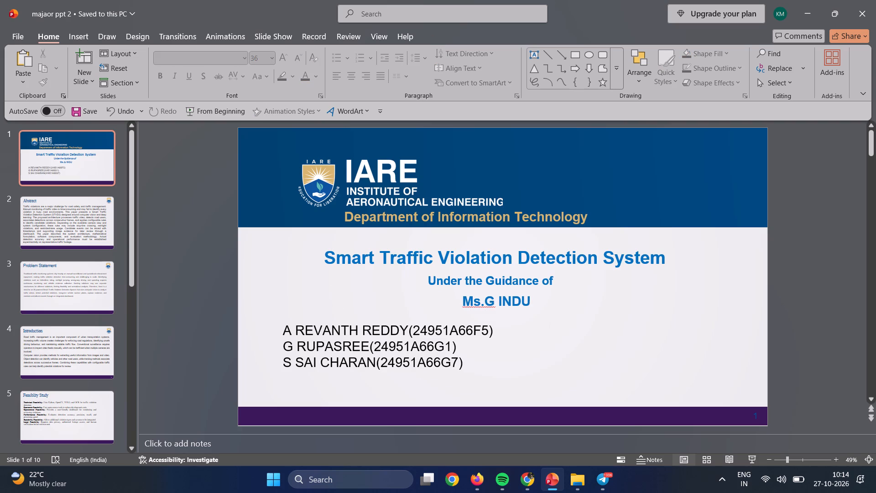
Move the student names text box on the title slide slightly down and to the left.
{"action": "left_click", "coordinate": [331, 351]}
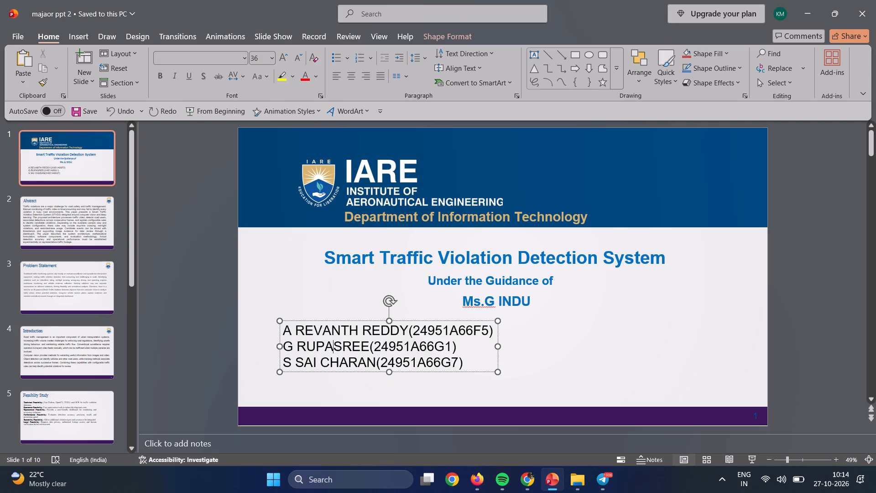
{"action": "left_click_drag", "start_coordinate": [341, 321], "coordinate": [323, 330]}
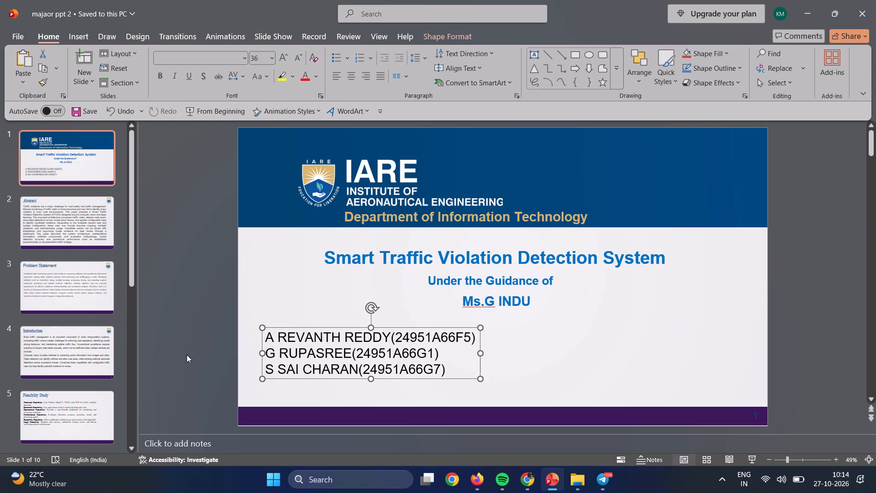
{"action": "left_click", "coordinate": [187, 355]}
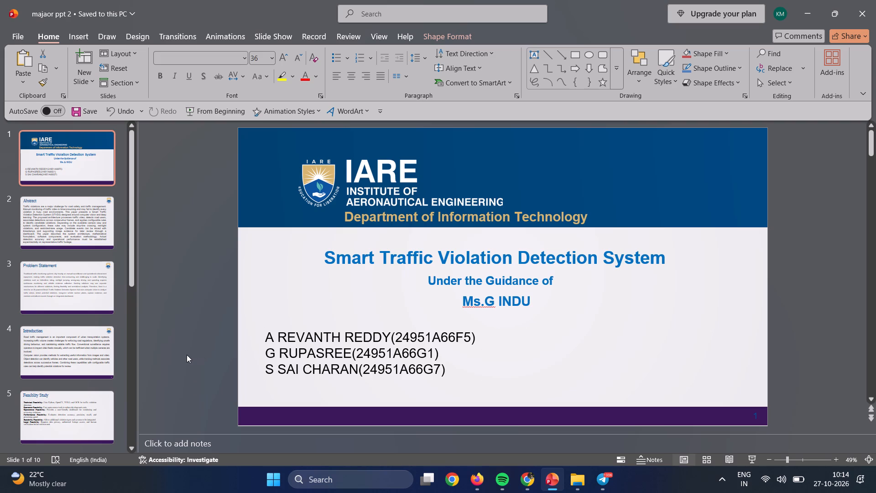
Correct "timeconsuming" to "time consuming" in the body text of the Abstract slide.
{"action": "key", "text": "Down"}
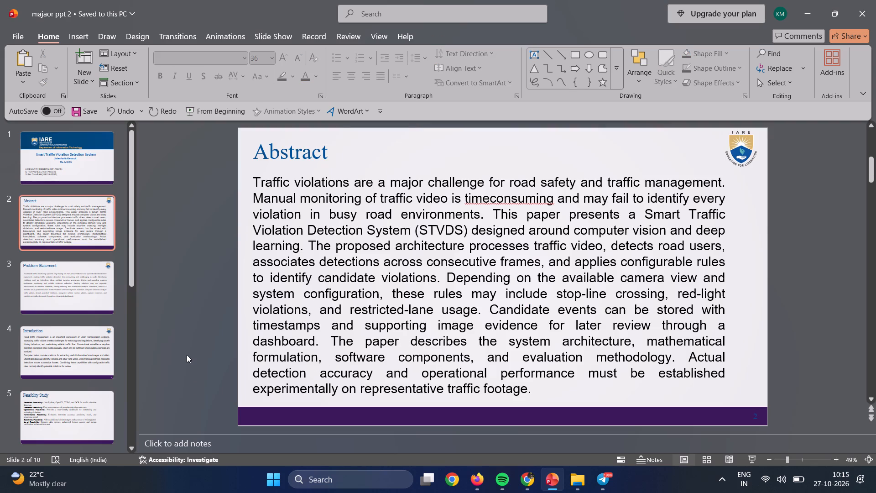
{"action": "key", "text": "Up"}
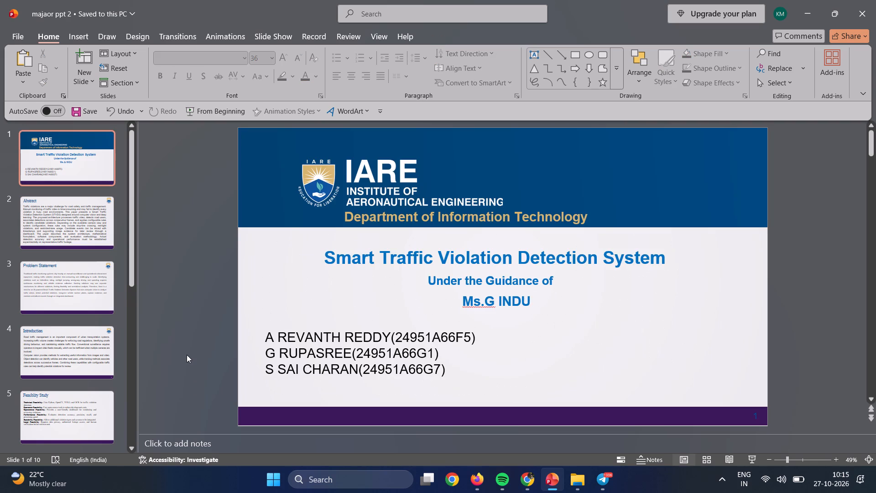
{"action": "key", "text": "Down"}
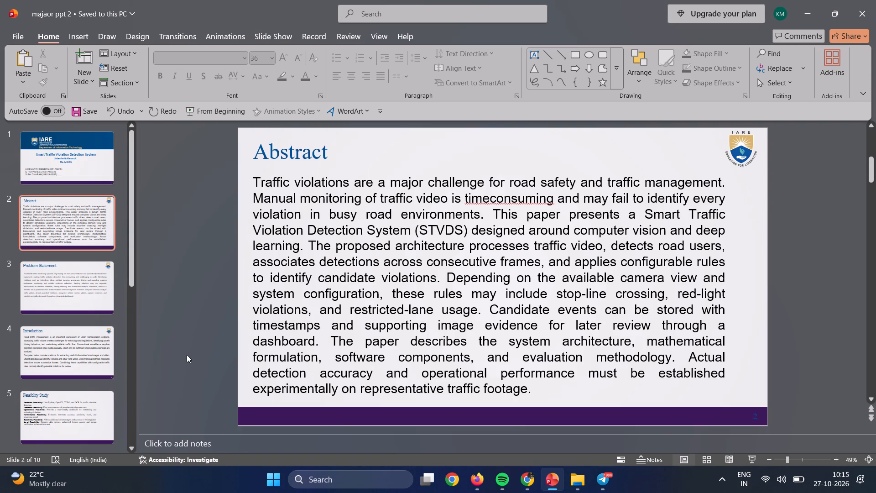
{"action": "left_click", "coordinate": [489, 200]}
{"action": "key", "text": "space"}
{"action": "left_click", "coordinate": [812, 270]}
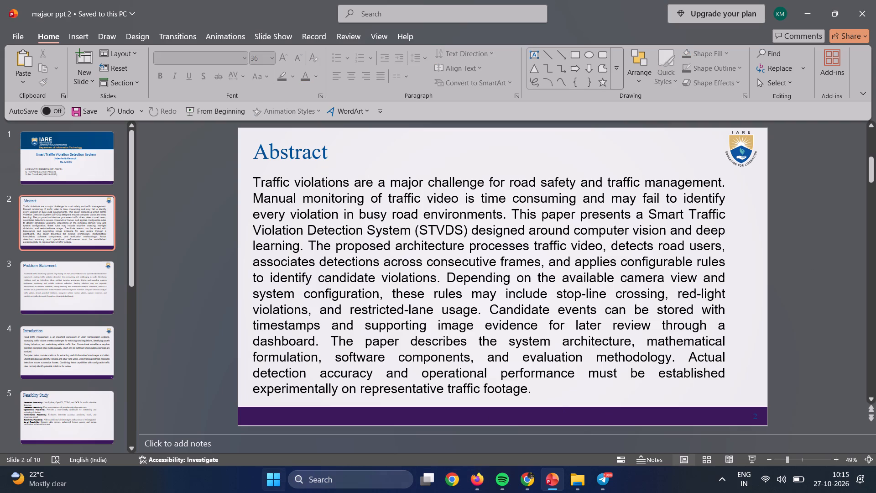
Switch to File Explorer and look through the Gallery for screenshots of the Smart Traffic Violation Detection System's output.
{"action": "left_click", "coordinate": [577, 476]}
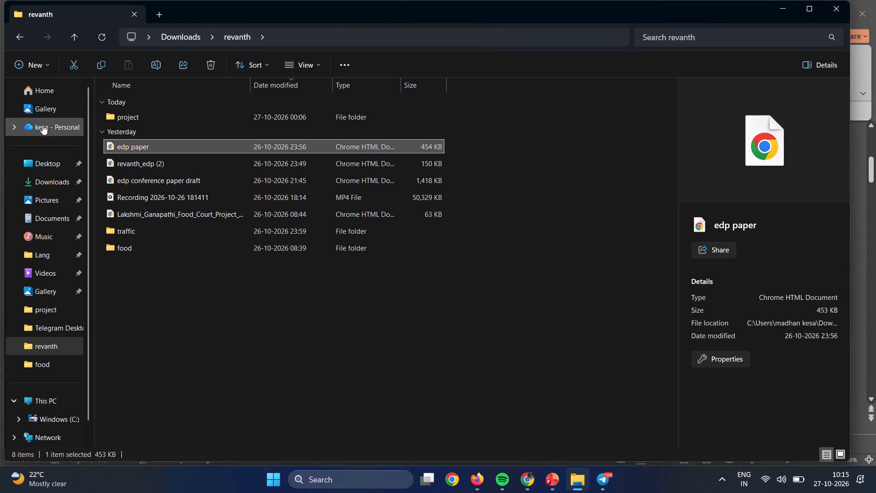
{"action": "left_click", "coordinate": [48, 113]}
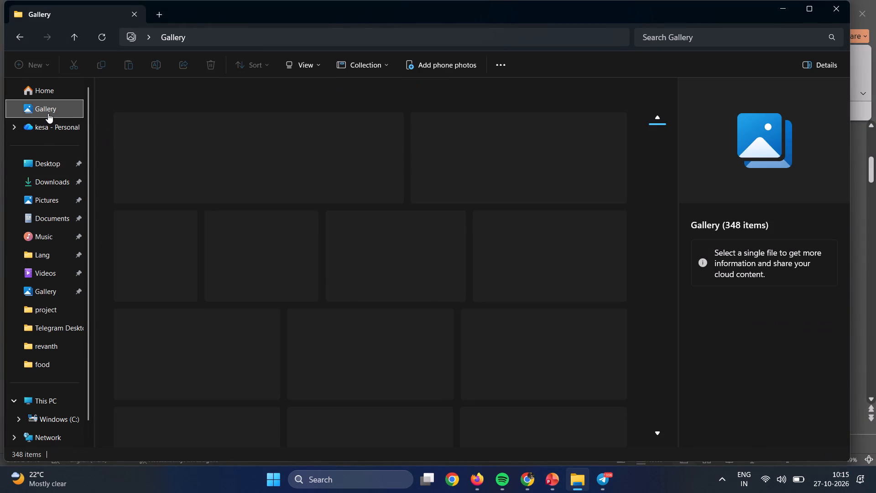
{"action": "scroll", "coordinate": [308, 304], "scroll_direction": "down", "scroll_amount": 3}
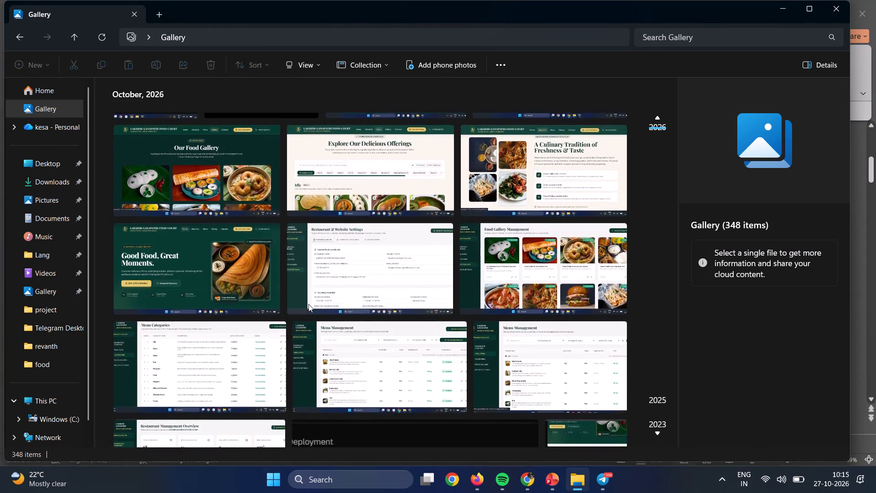
{"action": "scroll", "coordinate": [308, 304], "scroll_direction": "up", "scroll_amount": 3}
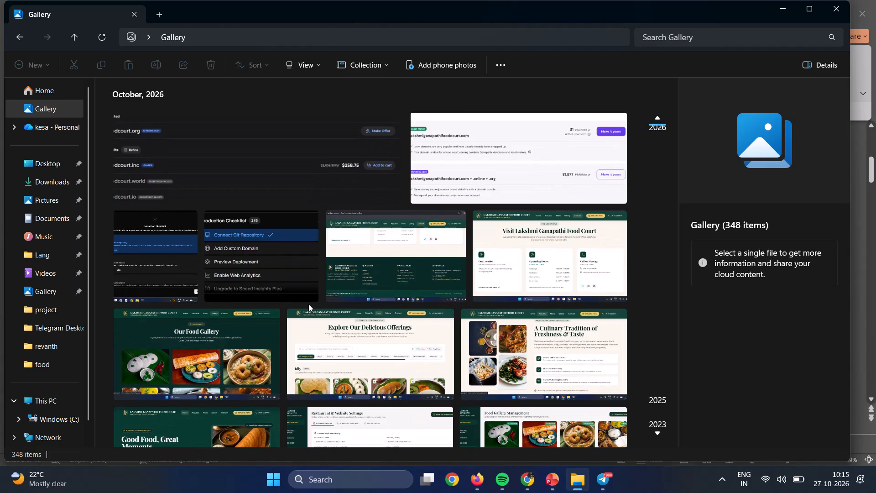
{"action": "scroll", "coordinate": [308, 304], "scroll_direction": "down", "scroll_amount": 7}
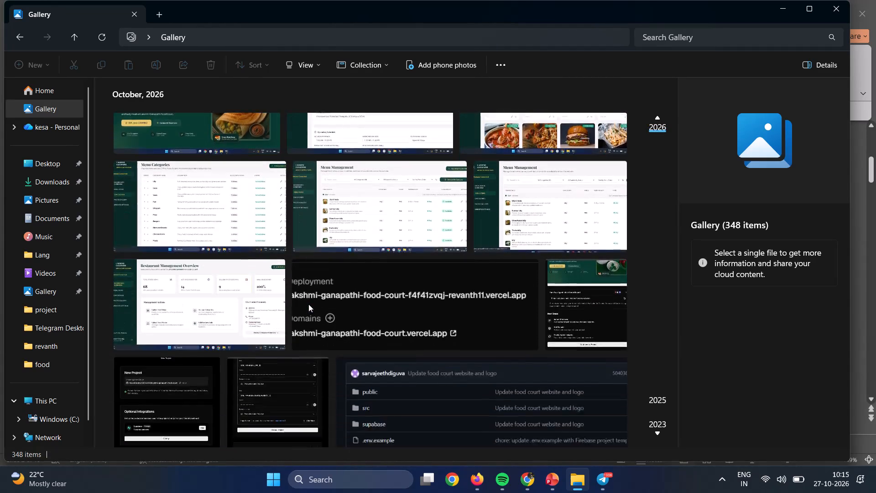
{"action": "scroll", "coordinate": [308, 304], "scroll_direction": "down", "scroll_amount": 6}
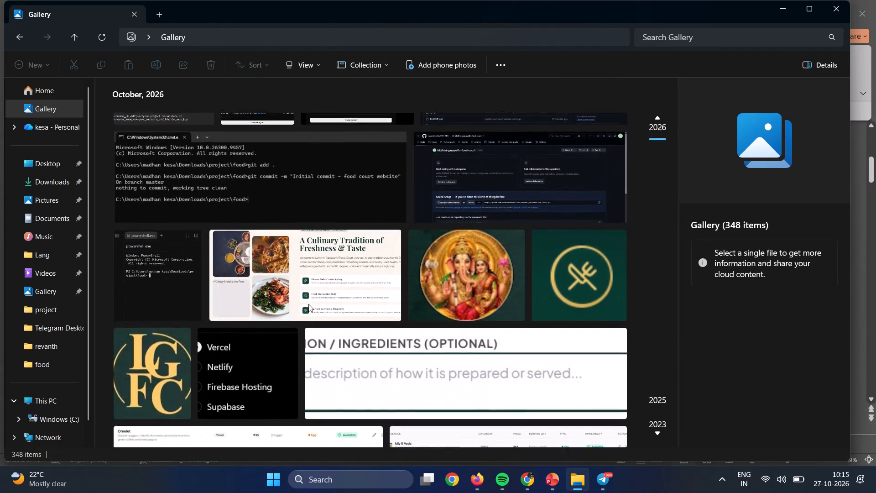
{"action": "scroll", "coordinate": [308, 304], "scroll_direction": "down", "scroll_amount": 9}
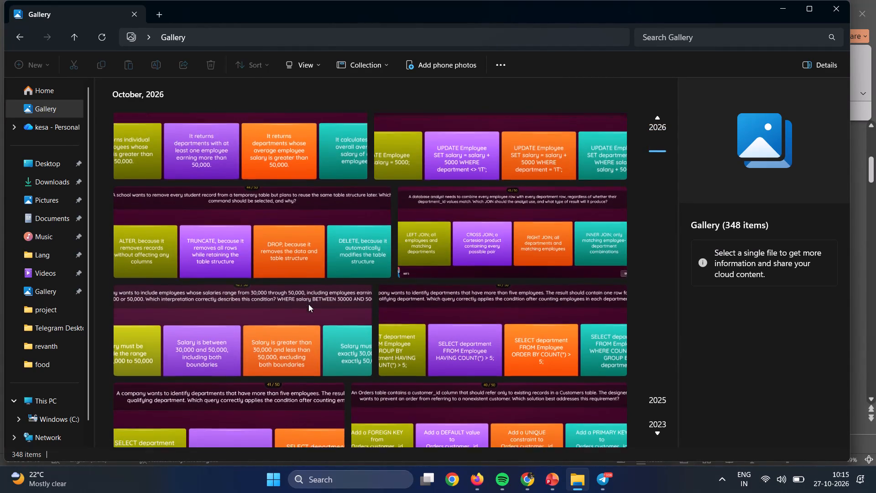
{"action": "scroll", "coordinate": [308, 304], "scroll_direction": "down", "scroll_amount": 7}
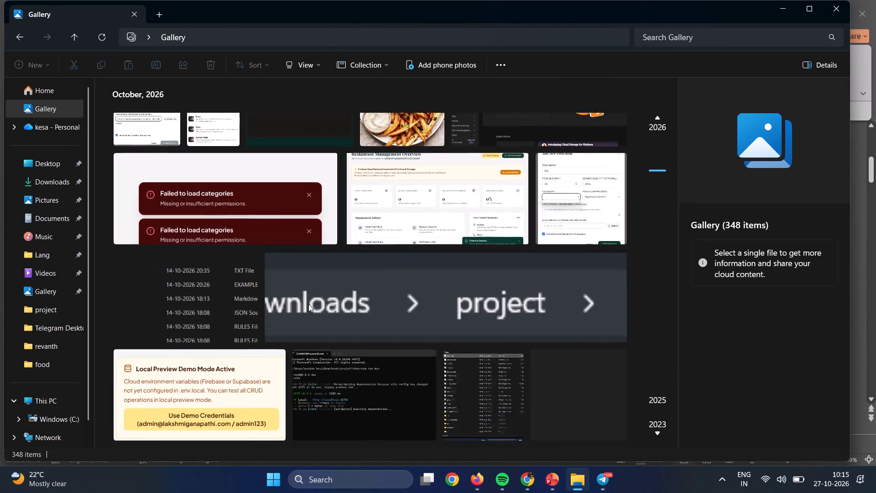
{"action": "scroll", "coordinate": [308, 304], "scroll_direction": "up", "scroll_amount": 1}
{"action": "scroll", "coordinate": [308, 304], "scroll_direction": "down", "scroll_amount": 3}
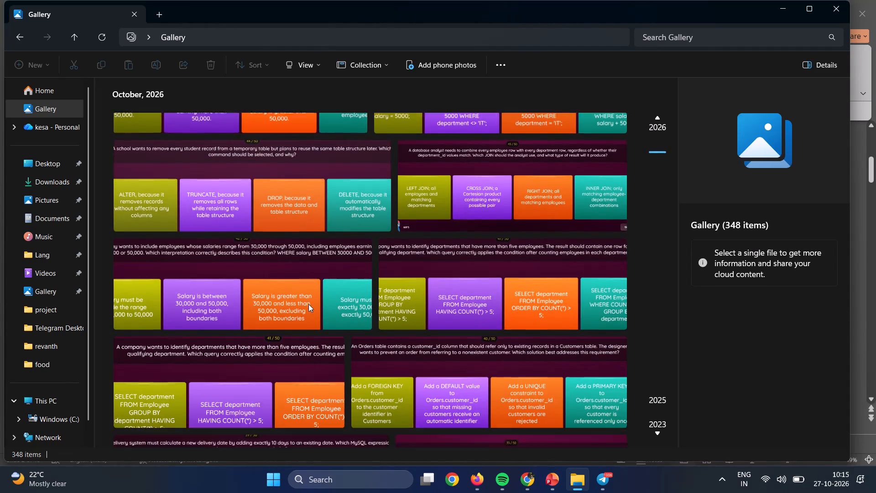
{"action": "scroll", "coordinate": [308, 304], "scroll_direction": "down", "scroll_amount": 3}
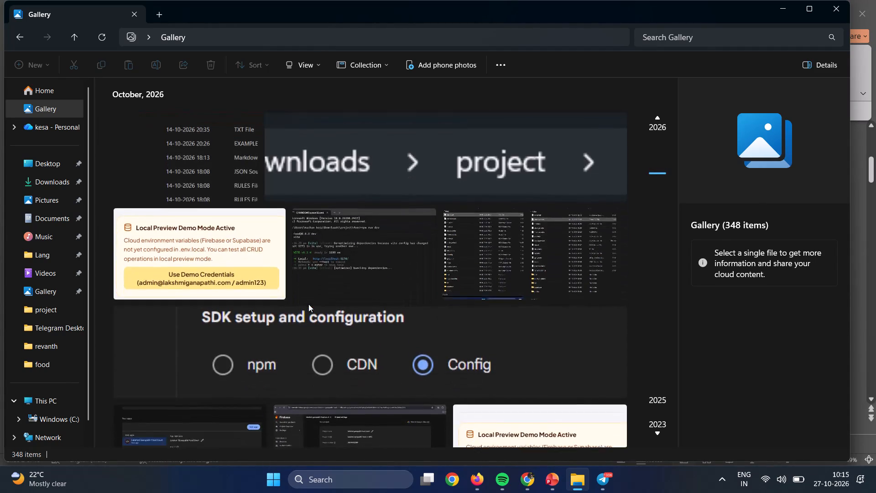
{"action": "scroll", "coordinate": [308, 304], "scroll_direction": "down", "scroll_amount": 3}
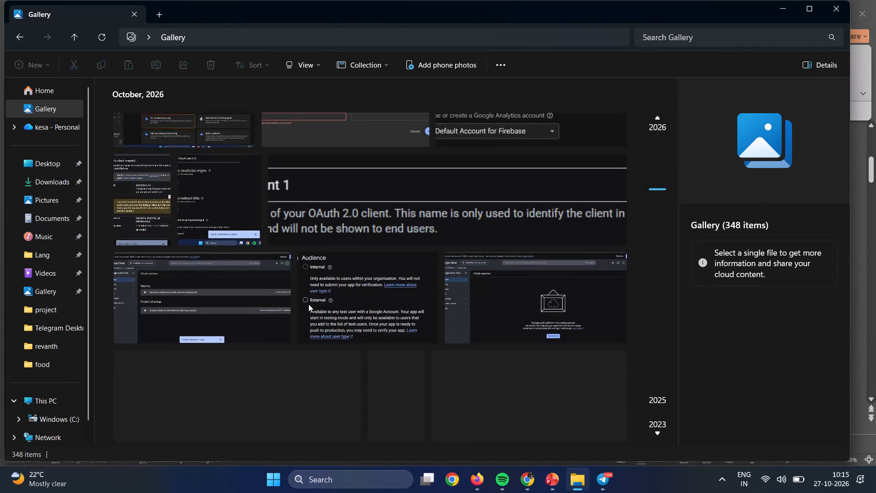
{"action": "scroll", "coordinate": [308, 304], "scroll_direction": "down", "scroll_amount": 2}
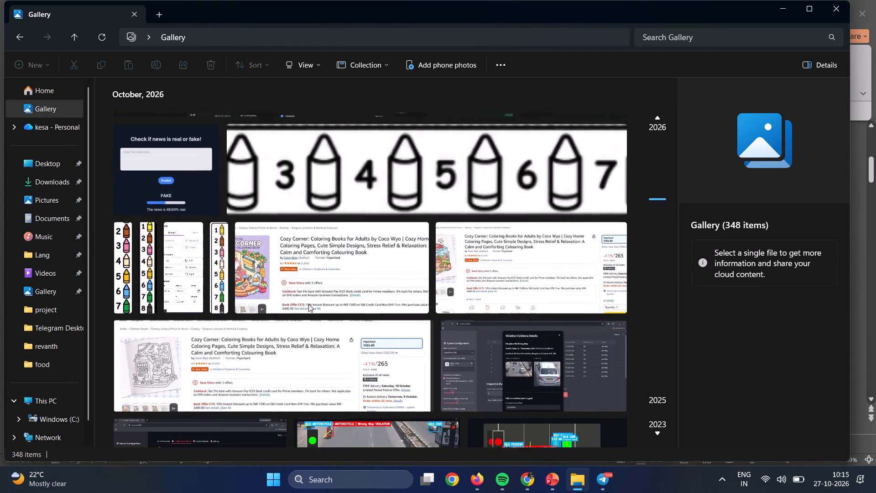
{"action": "scroll", "coordinate": [308, 304], "scroll_direction": "down", "scroll_amount": 1}
{"action": "scroll", "coordinate": [308, 304], "scroll_direction": "up", "scroll_amount": 5}
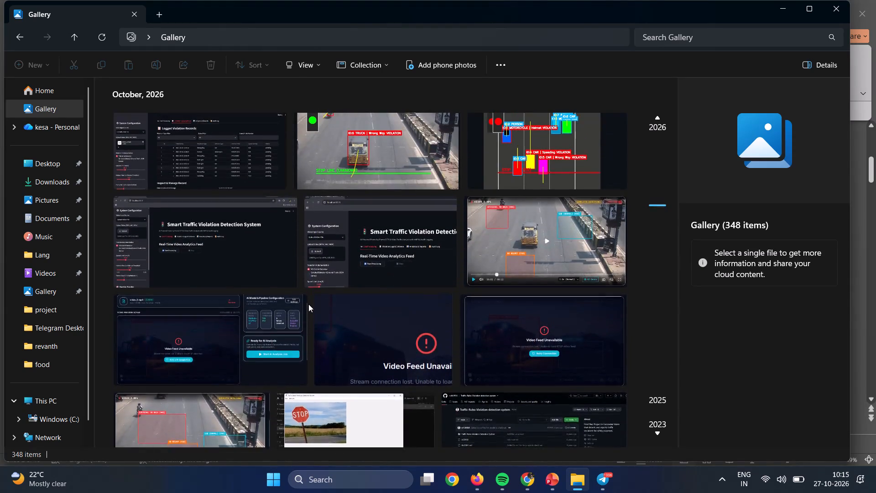
{"action": "scroll", "coordinate": [308, 304], "scroll_direction": "up", "scroll_amount": 1}
Open and examine the traffic detection screenshots one at a time: the truck wrong-way violation, the simulated lanes with violations, and the video player frame.
{"action": "left_click", "coordinate": [379, 224]}
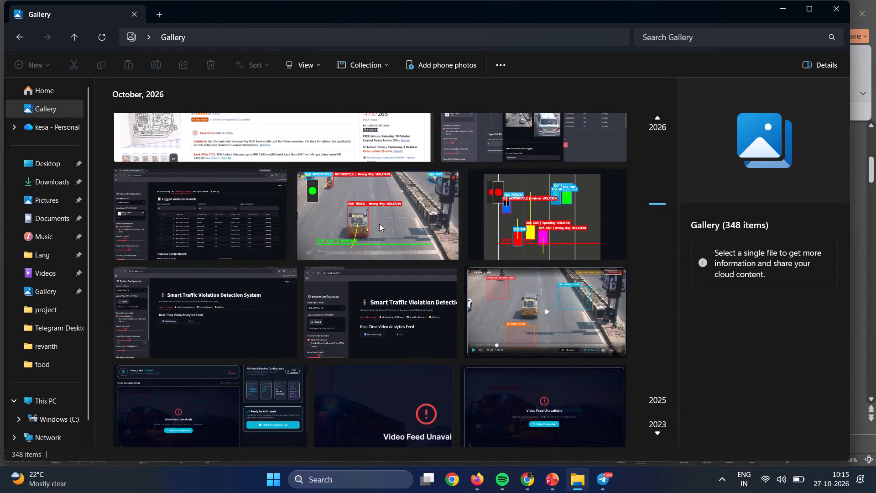
{"action": "double_click", "coordinate": [379, 224]}
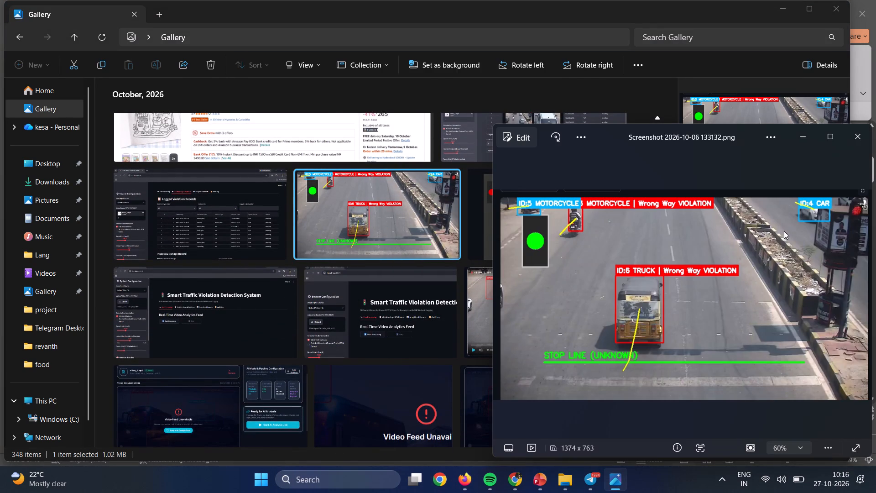
{"action": "left_click", "coordinate": [834, 133]}
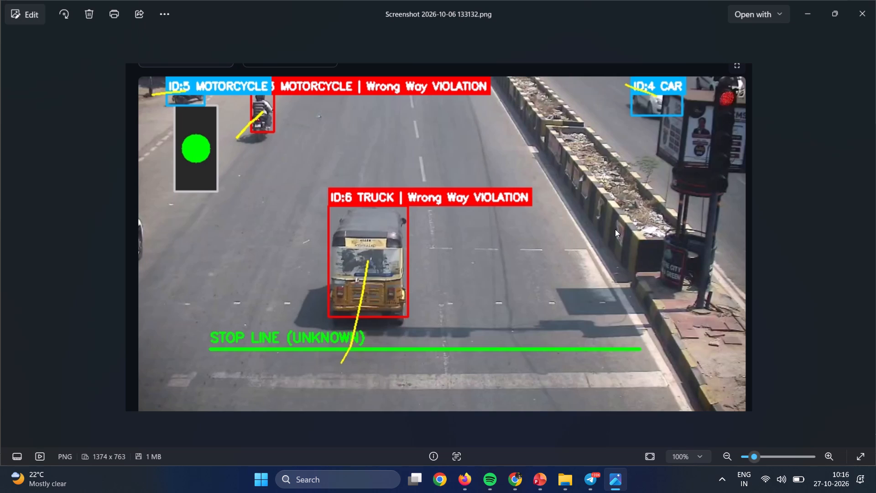
{"action": "key", "text": "Right"}
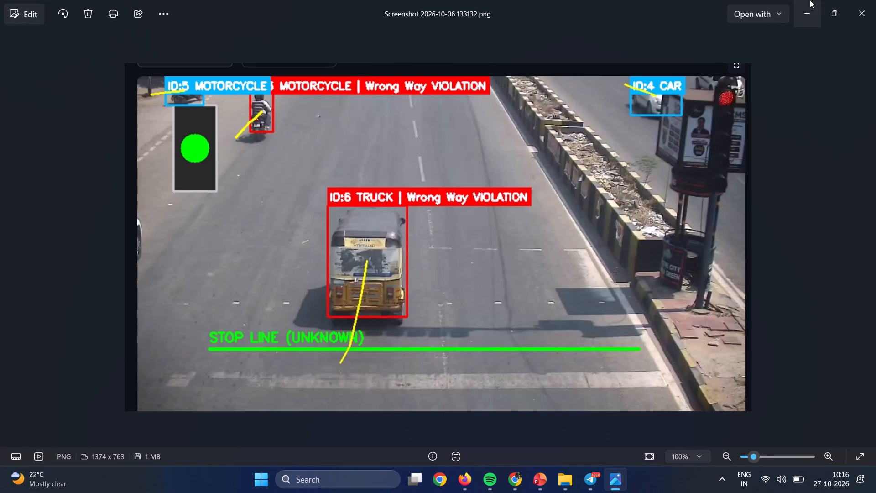
{"action": "left_click", "coordinate": [865, 0]}
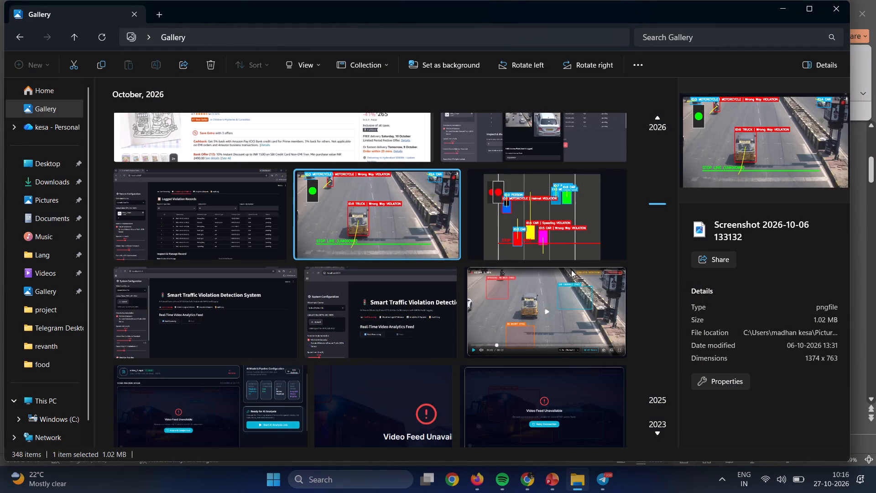
{"action": "double_click", "coordinate": [574, 197]}
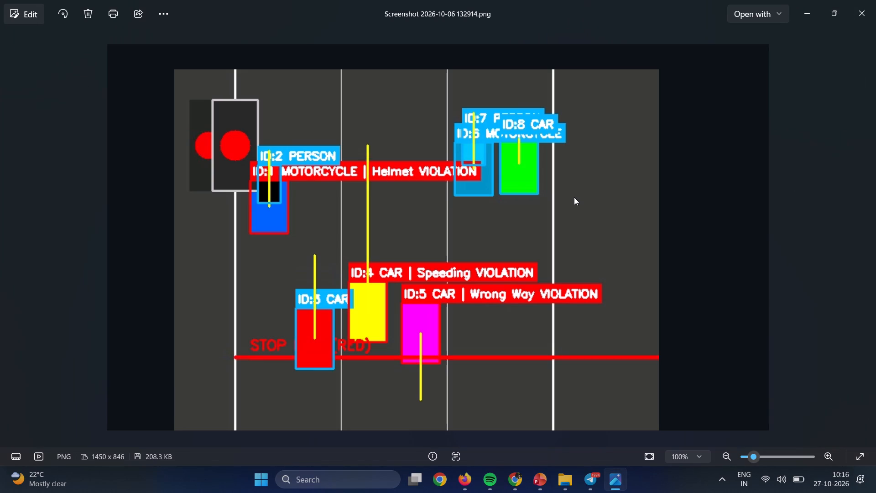
{"action": "left_click", "coordinate": [875, 0]}
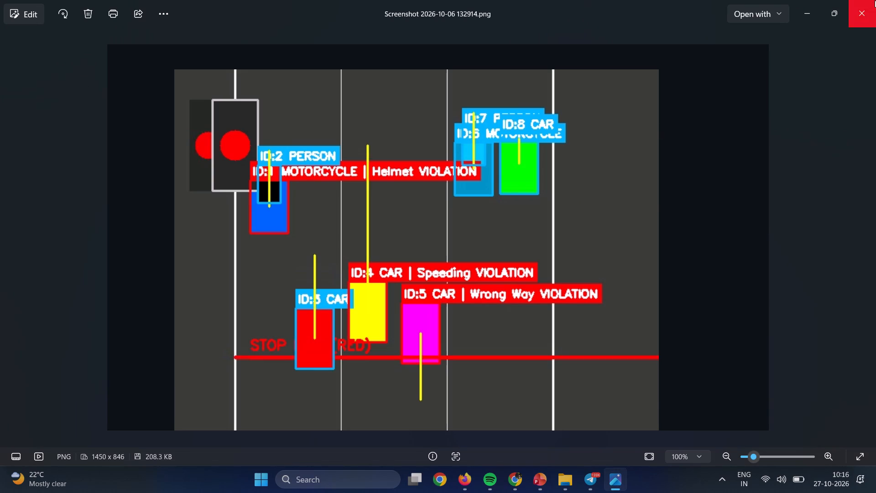
{"action": "triple_click", "coordinate": [506, 313]}
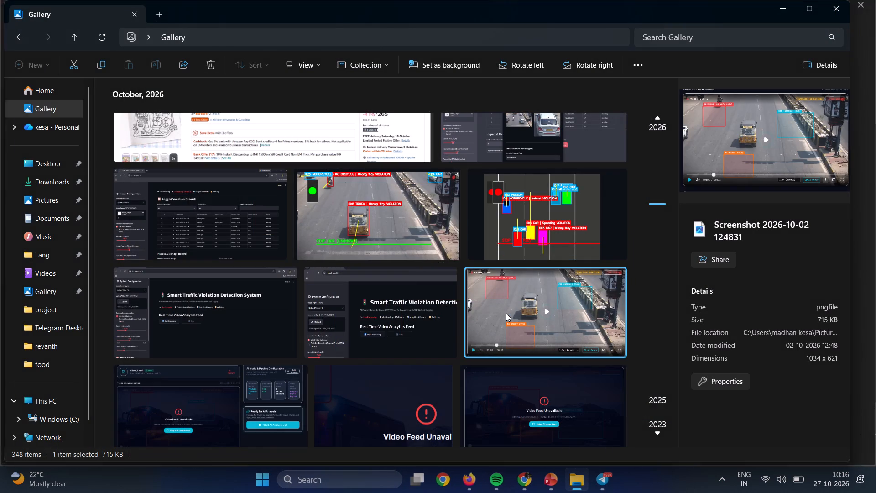
{"action": "double_click", "coordinate": [737, 142]}
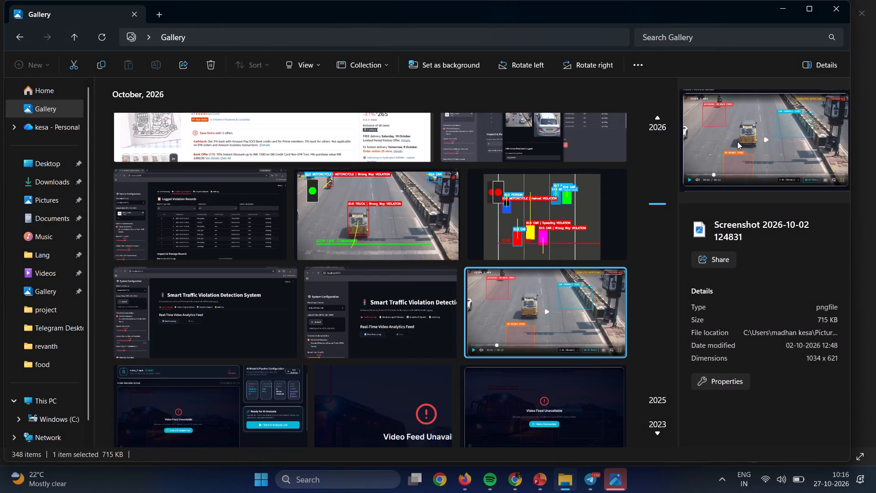
{"action": "triple_click", "coordinate": [578, 283]}
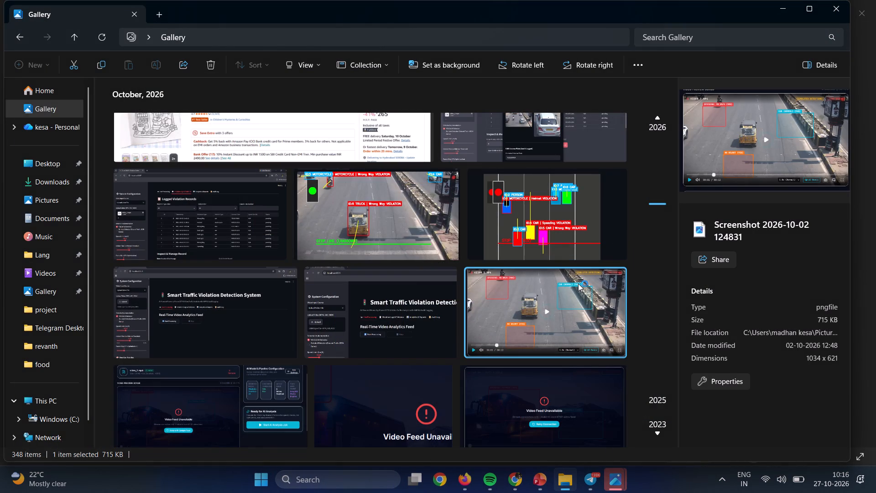
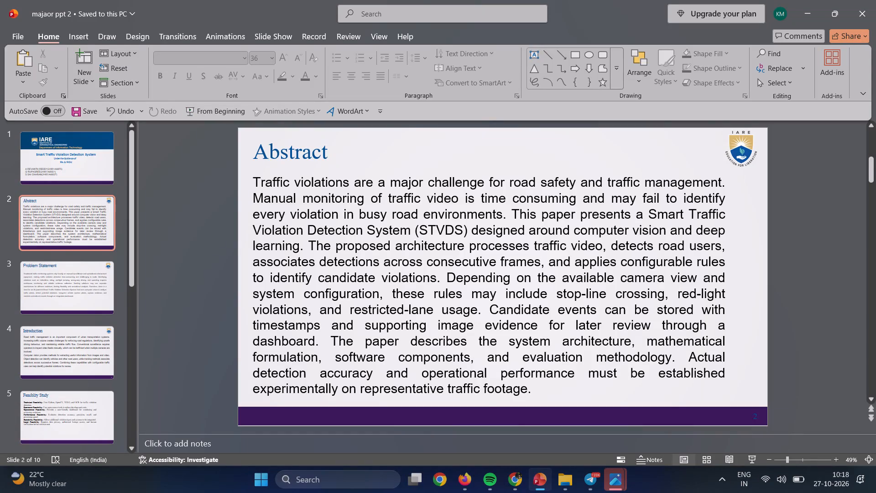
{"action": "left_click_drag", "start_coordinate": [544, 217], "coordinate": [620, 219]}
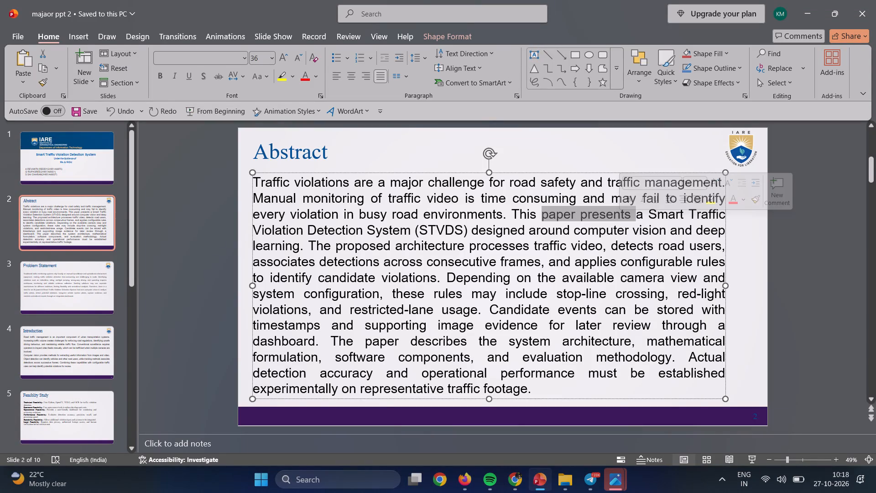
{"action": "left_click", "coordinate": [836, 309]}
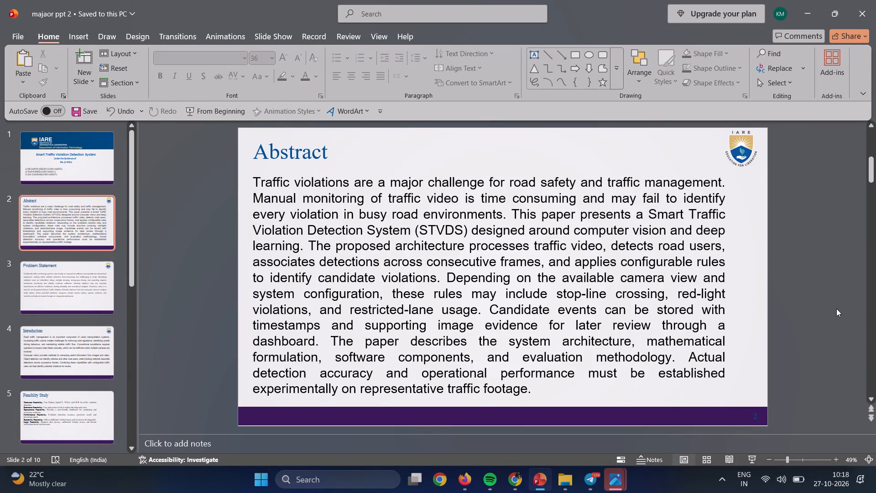
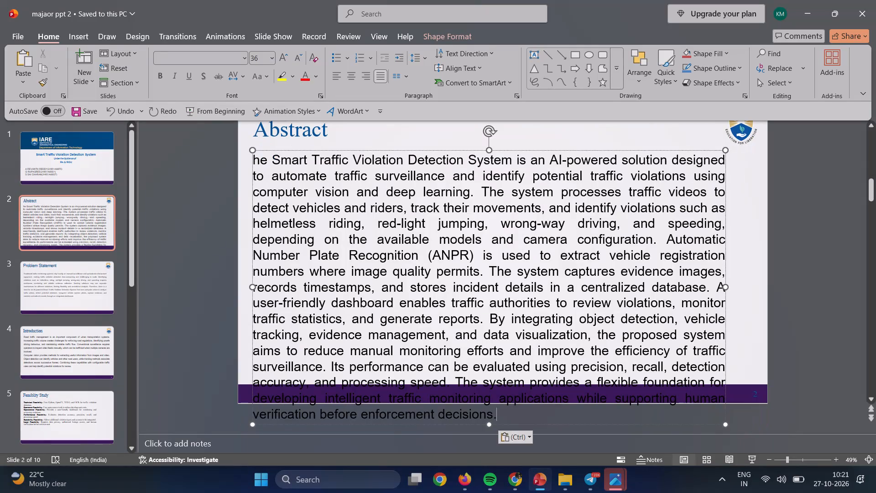
Delete the sentence beginning "Its performance can be evaluated using precision, recall" from the Abstract slide's body text.
{"action": "scroll", "coordinate": [500, 404], "scroll_direction": "up", "scroll_amount": 1}
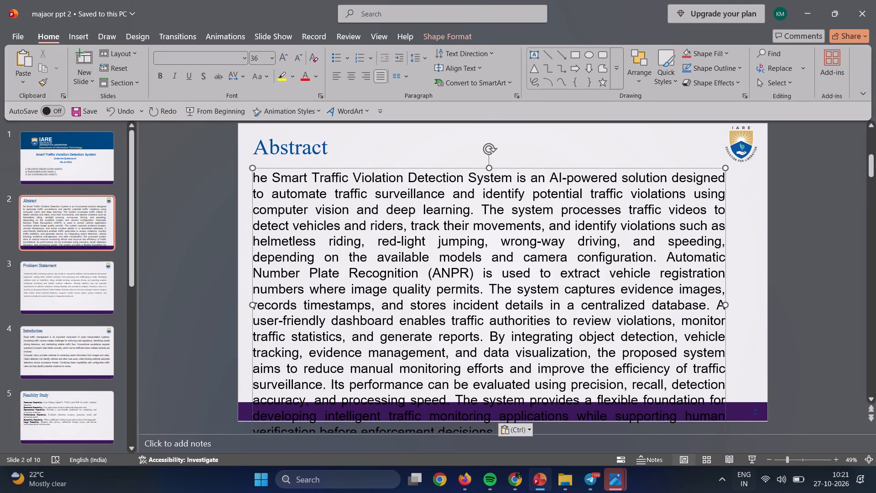
{"action": "left_click_drag", "start_coordinate": [457, 399], "coordinate": [534, 436]}
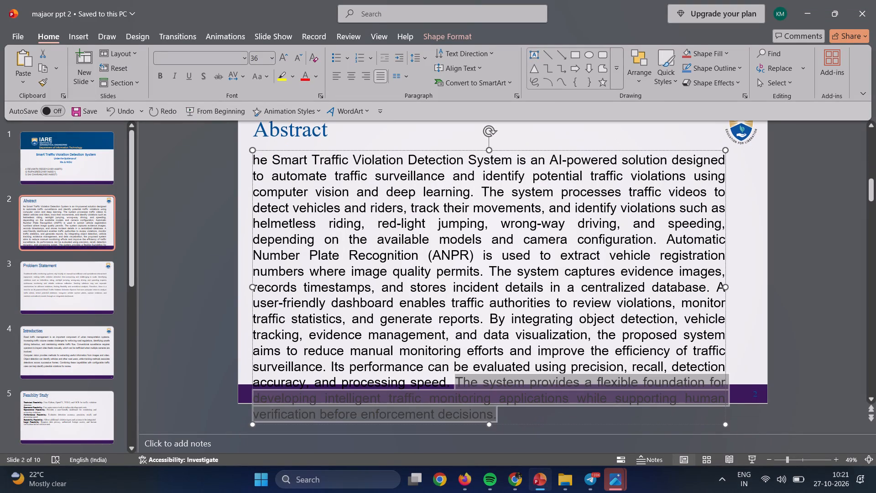
{"action": "left_click_drag", "start_coordinate": [534, 436], "coordinate": [535, 436]}
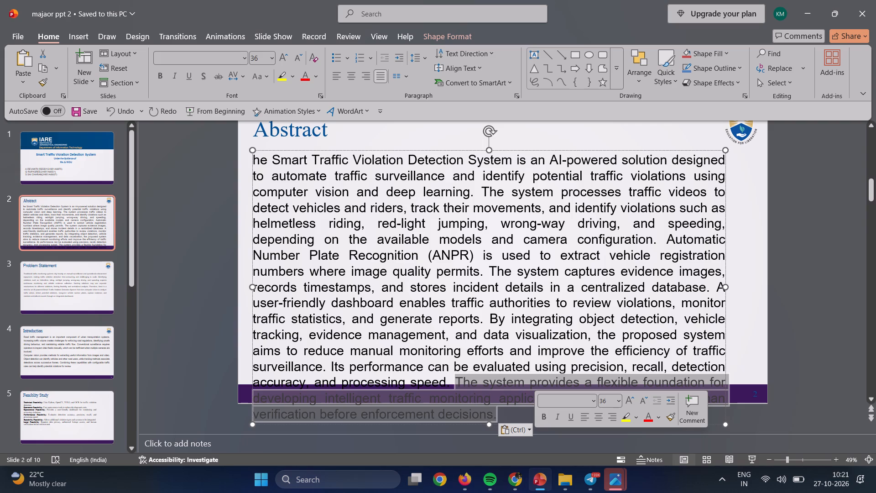
{"action": "left_click", "coordinate": [450, 382]}
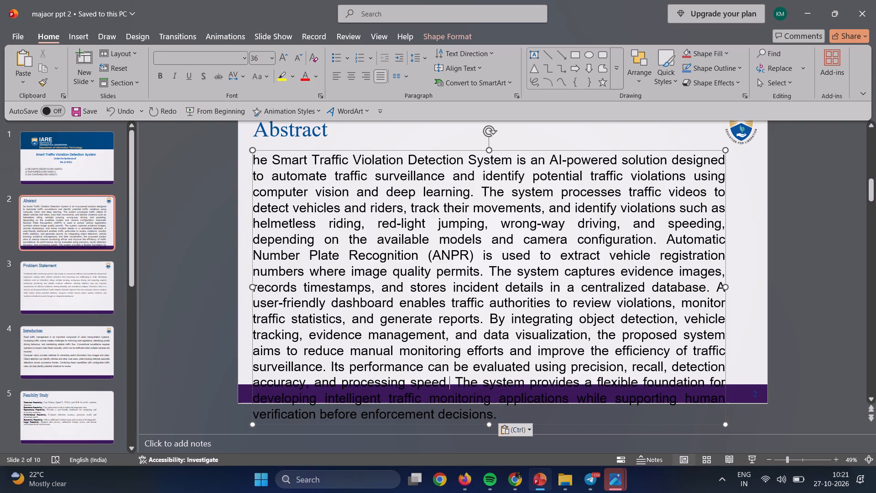
{"action": "left_click_drag", "start_coordinate": [450, 382], "coordinate": [373, 362]}
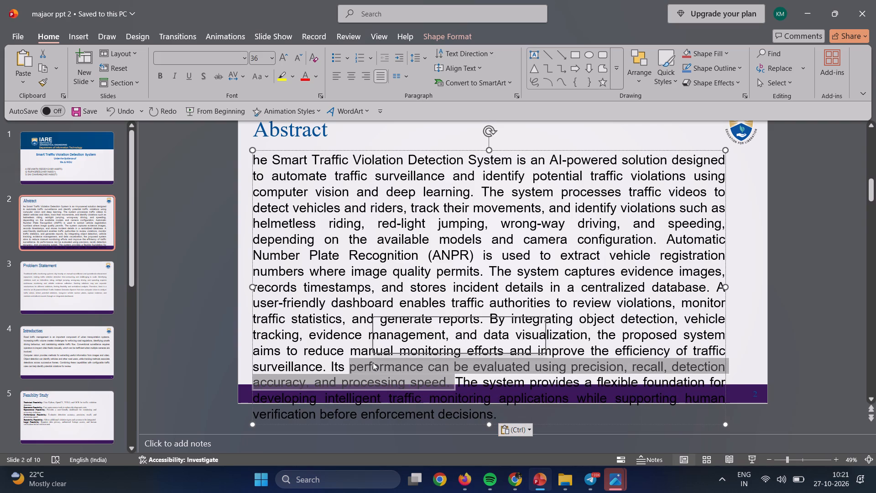
{"action": "key", "text": "BackSpace"}
{"action": "key", "text": "BackSpace"}
{"action": "key", "text": "BackSpace"}
{"action": "key", "text": "BackSpace"}
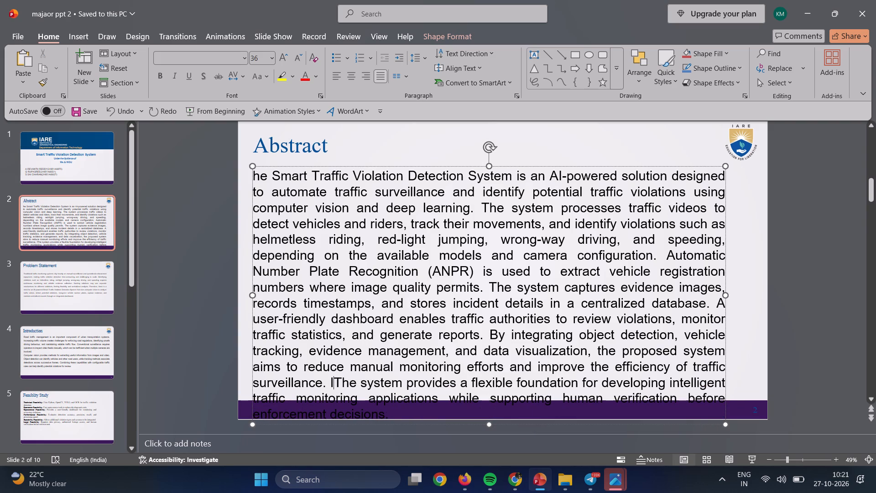
{"action": "key", "text": "BackSpace"}
{"action": "key", "text": "BackSpace"}
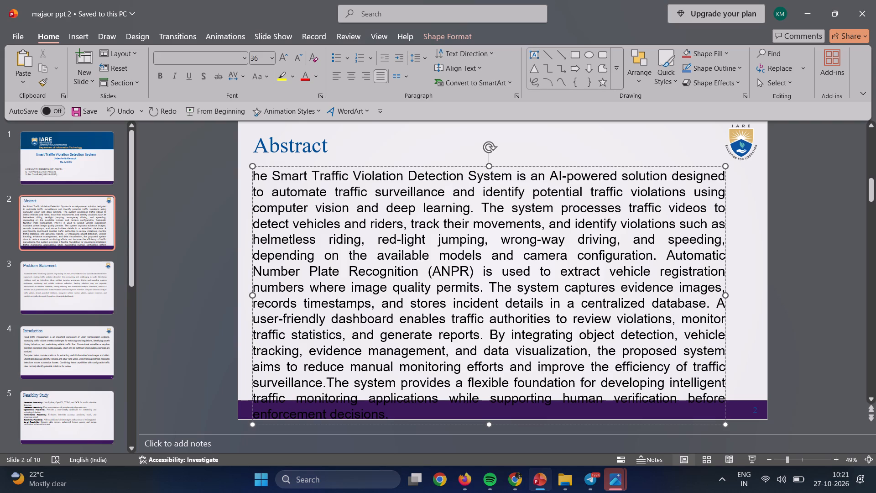
Add the missing "T" at the start of the Abstract paragraph so its first word reads "The".
{"action": "left_click", "coordinate": [255, 178]}
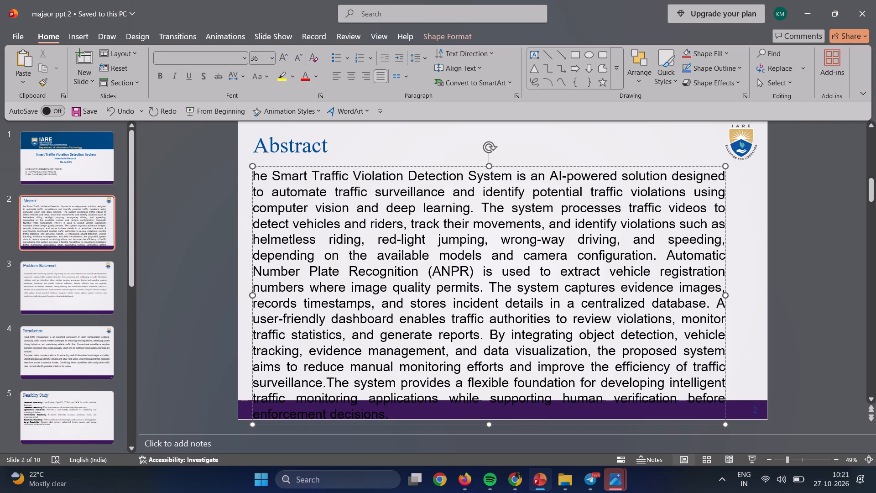
{"action": "left_click", "coordinate": [255, 178]}
{"action": "left_click", "coordinate": [255, 178]}
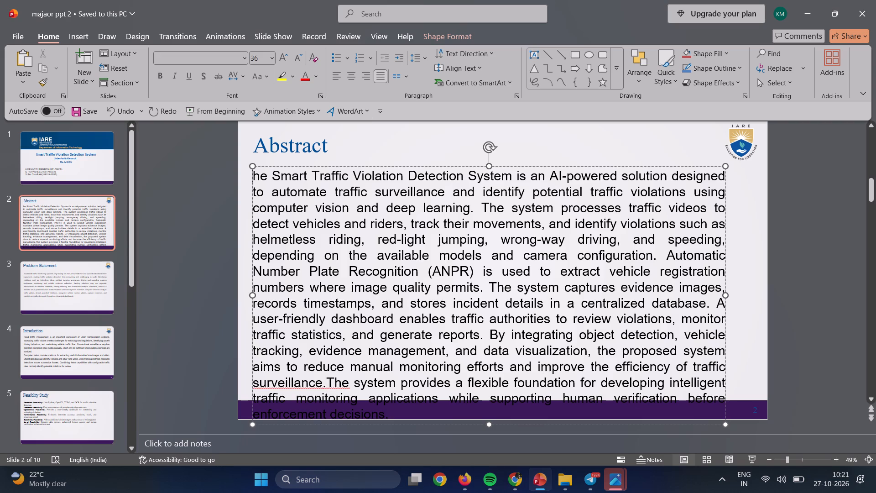
{"action": "key", "text": "t"}
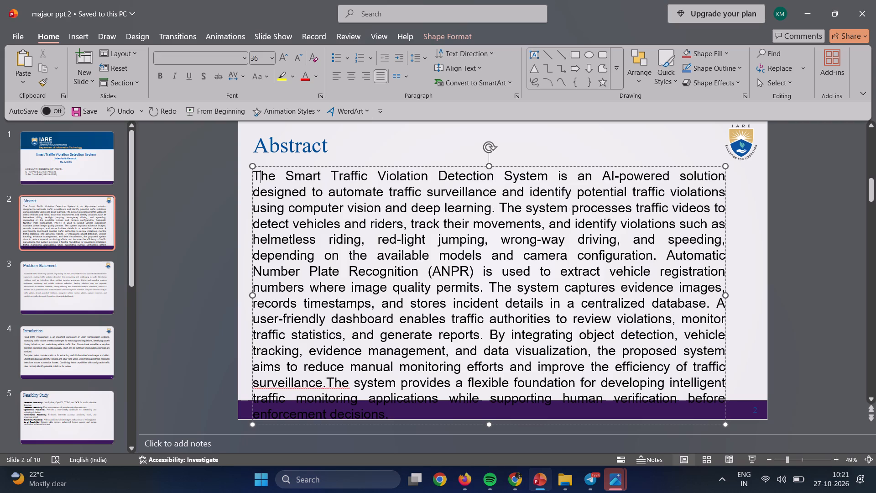
Reposition the abstract text box just below the Abstract heading and widen it toward the slide's right edge to fit the text above the purple footer.
{"action": "left_click_drag", "start_coordinate": [517, 166], "coordinate": [516, 154]}
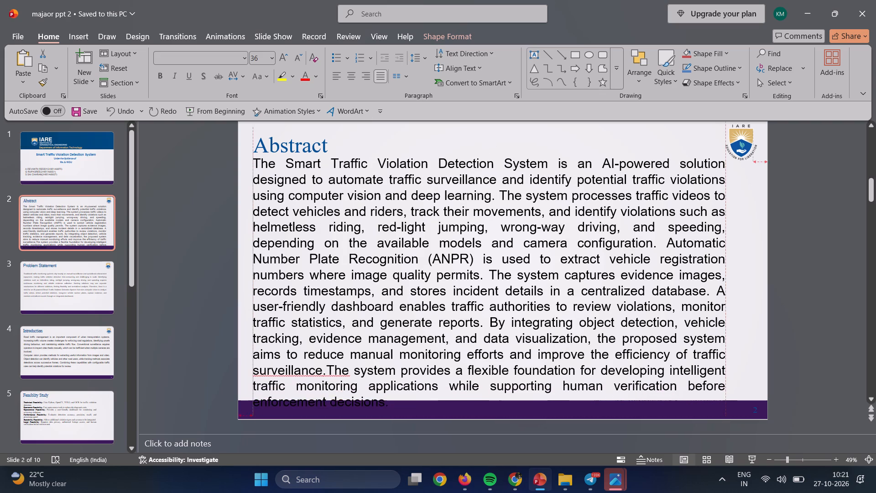
{"action": "left_click_drag", "start_coordinate": [516, 154], "coordinate": [514, 158]}
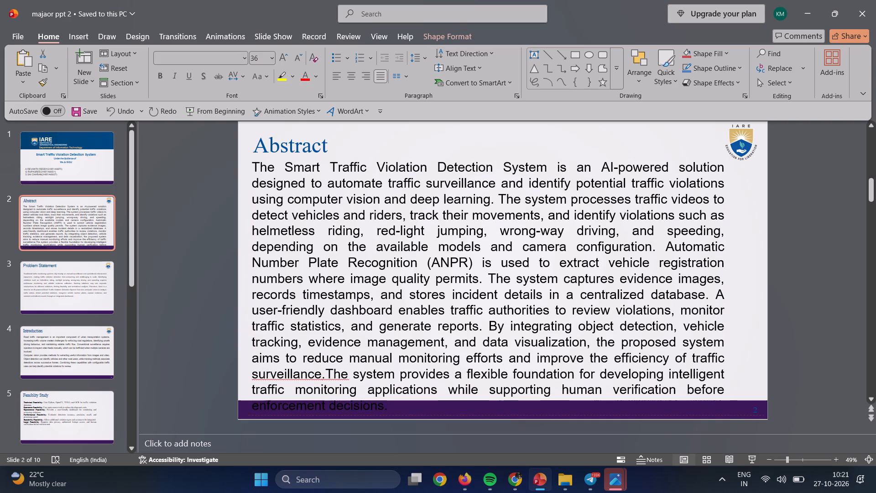
{"action": "left_click_drag", "start_coordinate": [514, 158], "coordinate": [514, 157]}
{"action": "left_click_drag", "start_coordinate": [792, 287], "coordinate": [666, 270]}
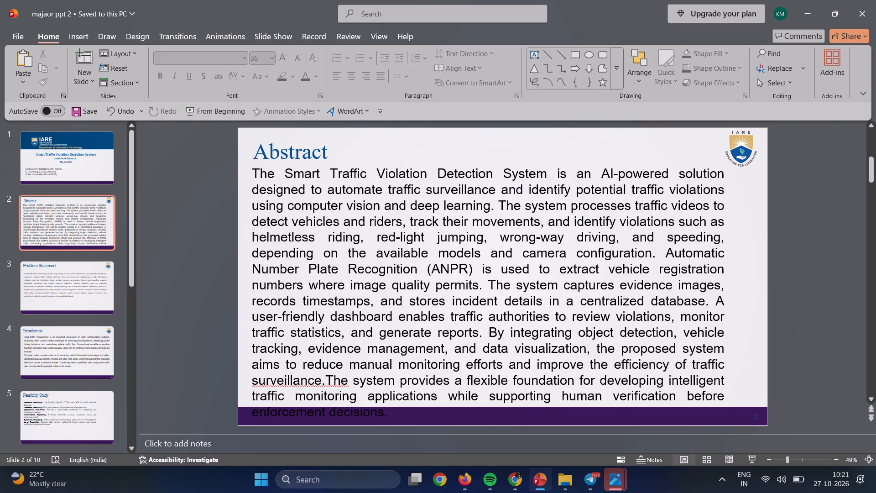
{"action": "left_click", "coordinate": [666, 270]}
{"action": "left_click_drag", "start_coordinate": [725, 291], "coordinate": [754, 291]}
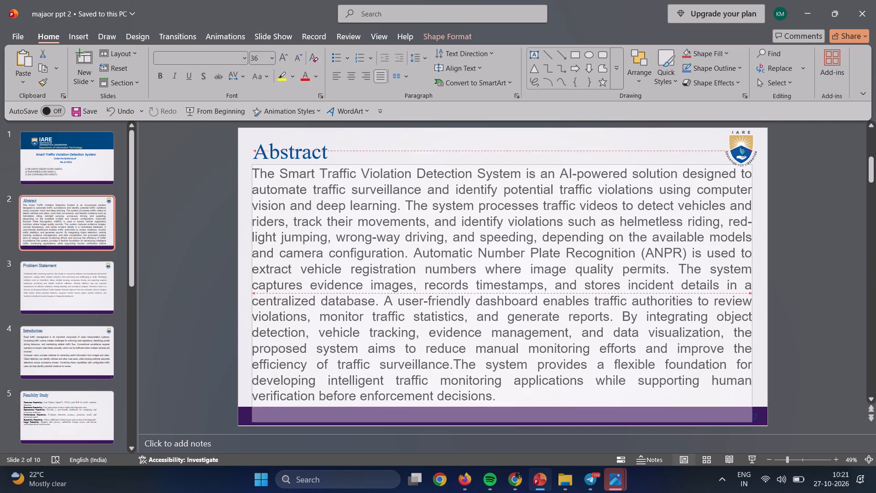
{"action": "left_click_drag", "start_coordinate": [754, 291], "coordinate": [756, 291]}
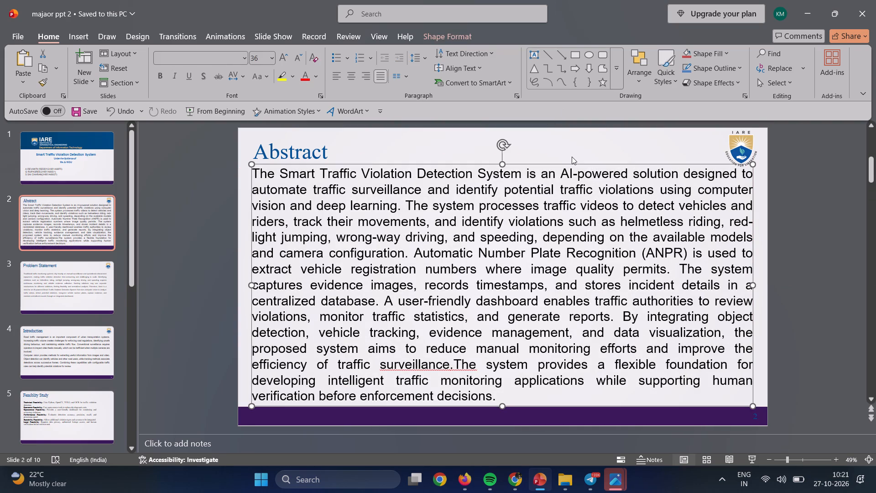
{"action": "left_click", "coordinate": [572, 157]}
{"action": "left_click", "coordinate": [403, 200]}
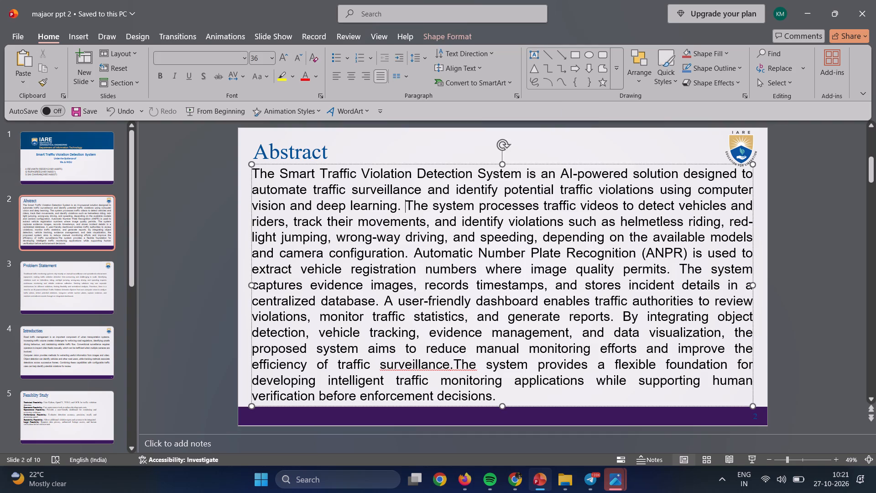
{"action": "left_click_drag", "start_coordinate": [428, 163], "coordinate": [423, 165]}
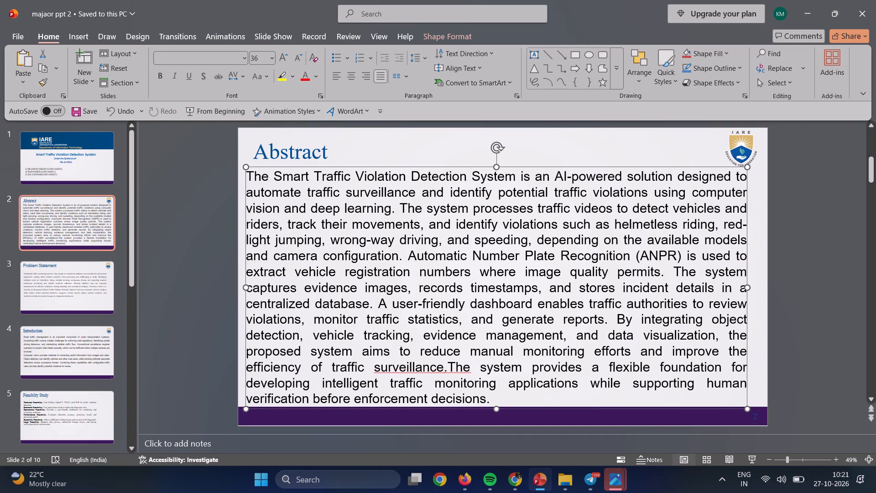
{"action": "left_click", "coordinate": [227, 231]}
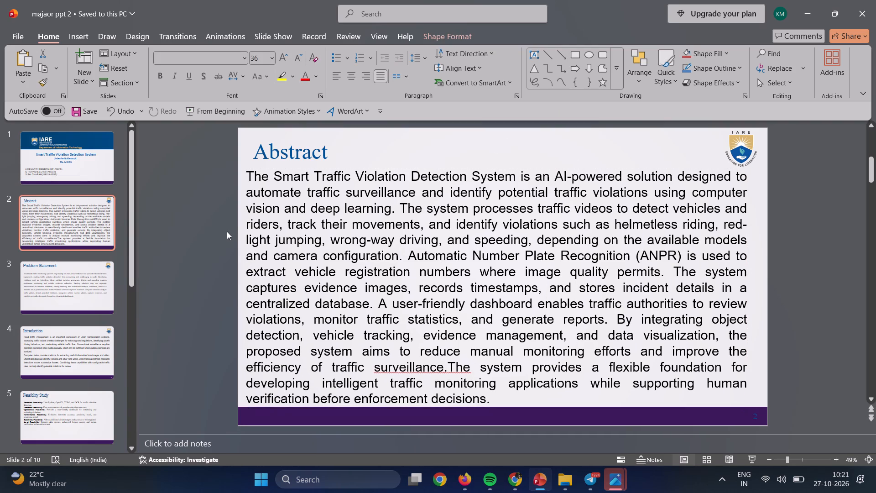
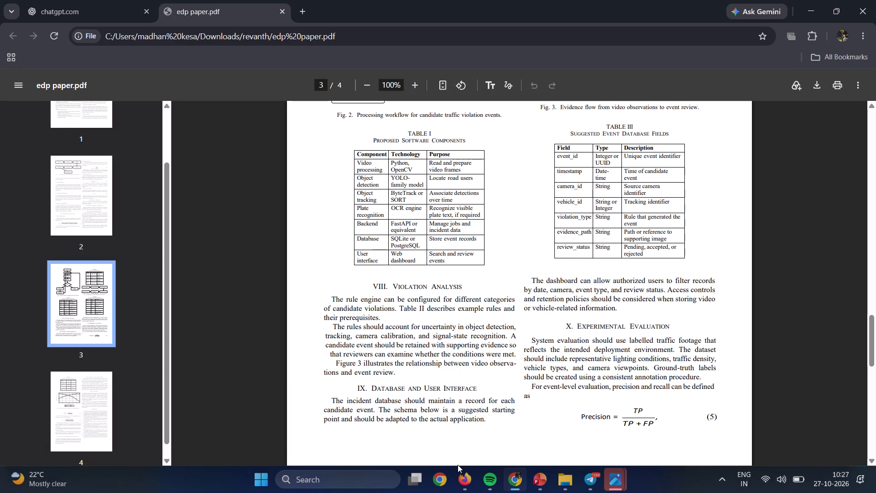
Review the title, author and department lines on the first page of the edp paper PDF, then return to the PowerPoint presentation.
{"action": "scroll", "coordinate": [458, 465], "scroll_direction": "up", "scroll_amount": 19}
{"action": "scroll", "coordinate": [458, 465], "scroll_direction": "up", "scroll_amount": 8}
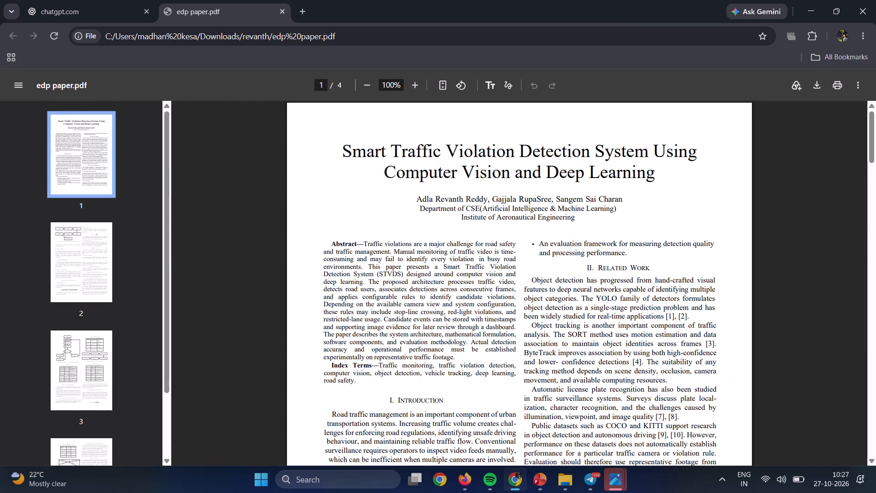
{"action": "left_click_drag", "start_coordinate": [501, 212], "coordinate": [473, 198]}
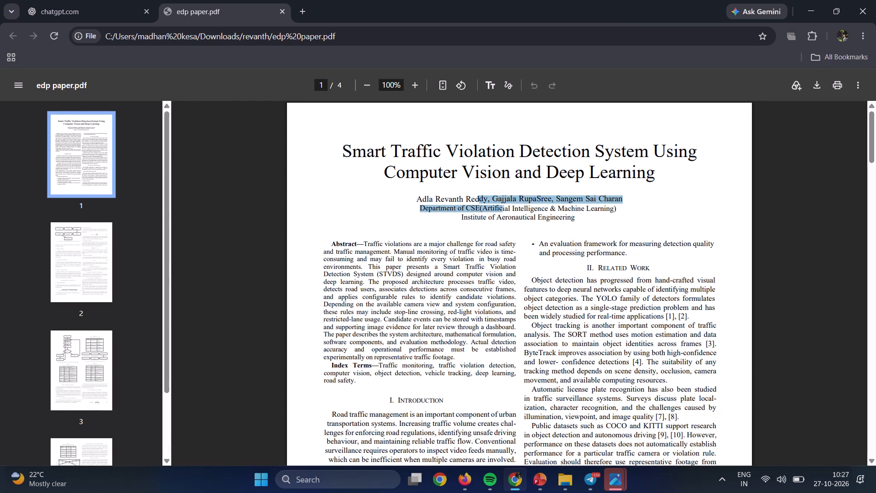
{"action": "left_click_drag", "start_coordinate": [473, 198], "coordinate": [466, 197]}
{"action": "left_click", "coordinate": [466, 197]}
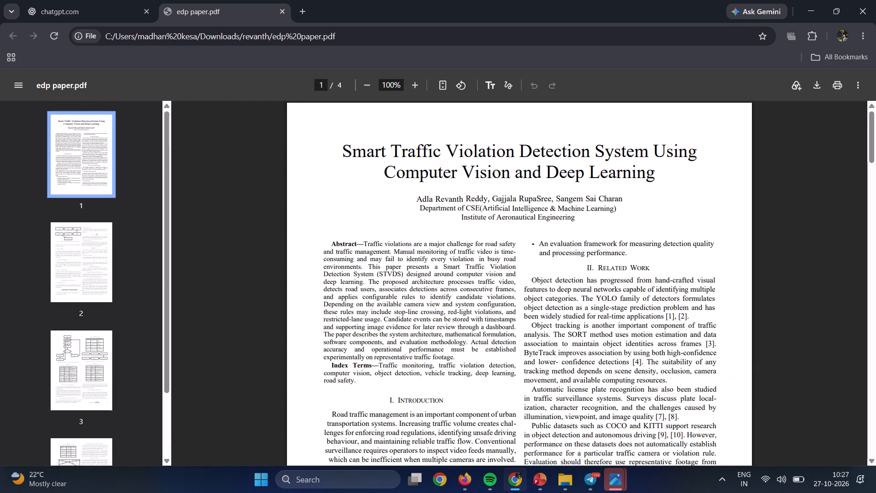
{"action": "left_click_drag", "start_coordinate": [418, 200], "coordinate": [580, 205]}
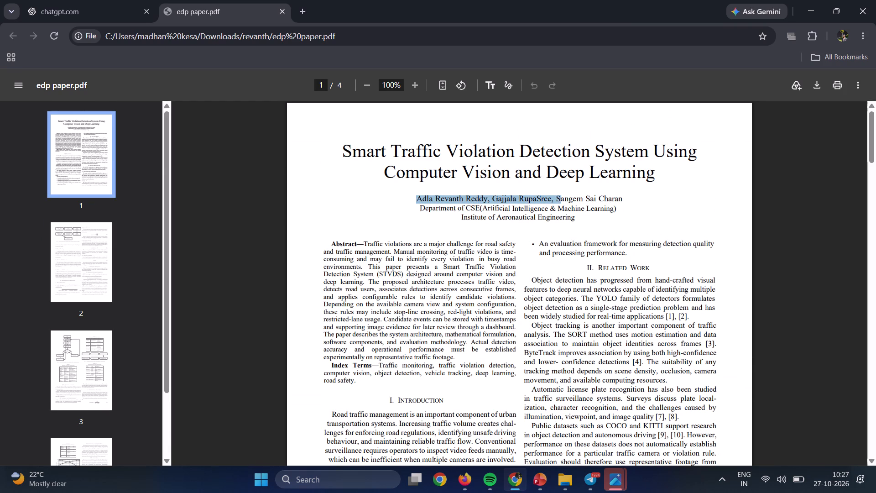
{"action": "left_click_drag", "start_coordinate": [580, 205], "coordinate": [599, 226]}
{"action": "left_click", "coordinate": [521, 211]}
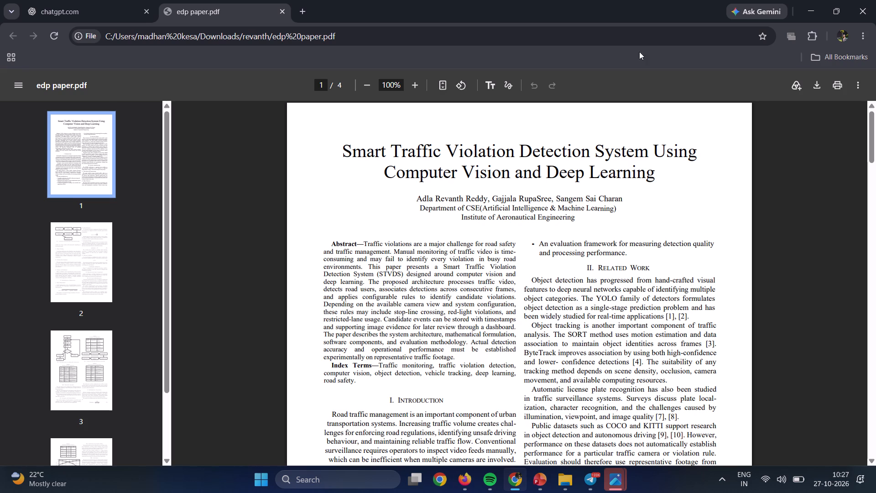
{"action": "left_click", "coordinate": [819, 15]}
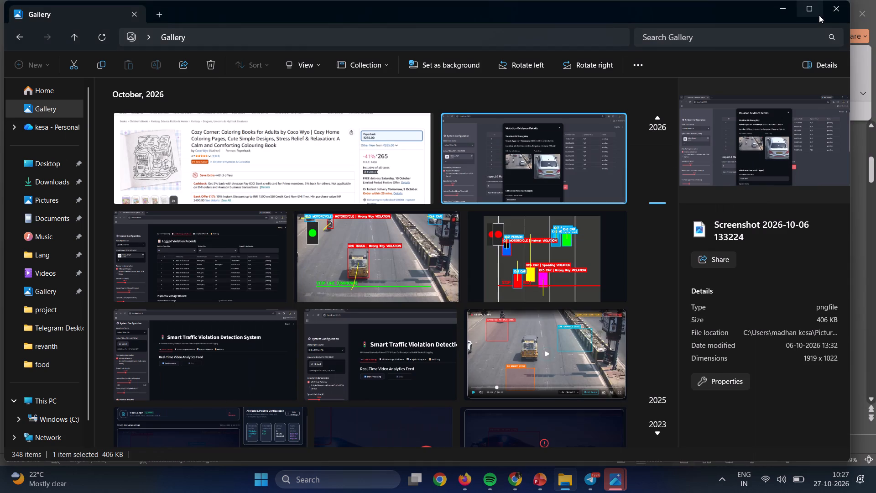
{"action": "left_click", "coordinate": [787, 7]}
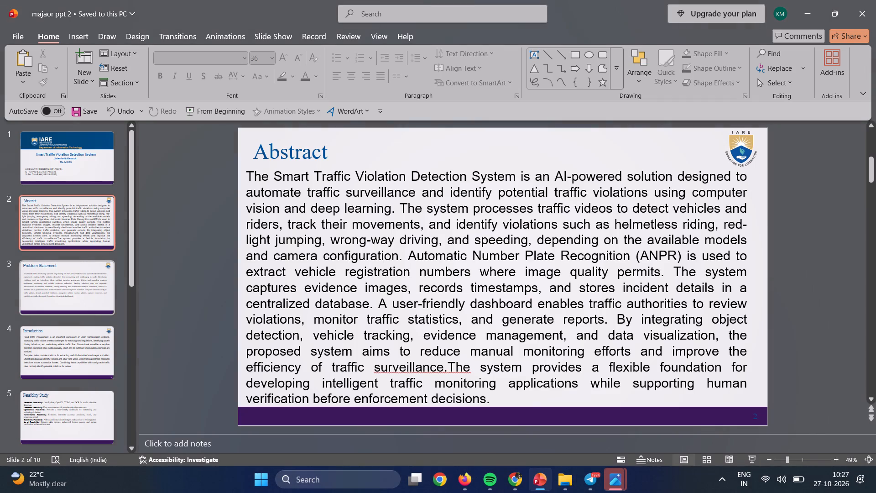
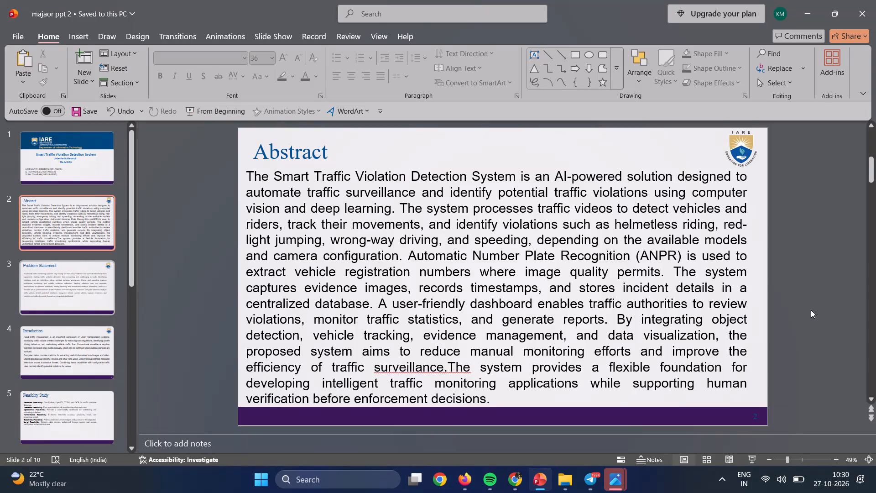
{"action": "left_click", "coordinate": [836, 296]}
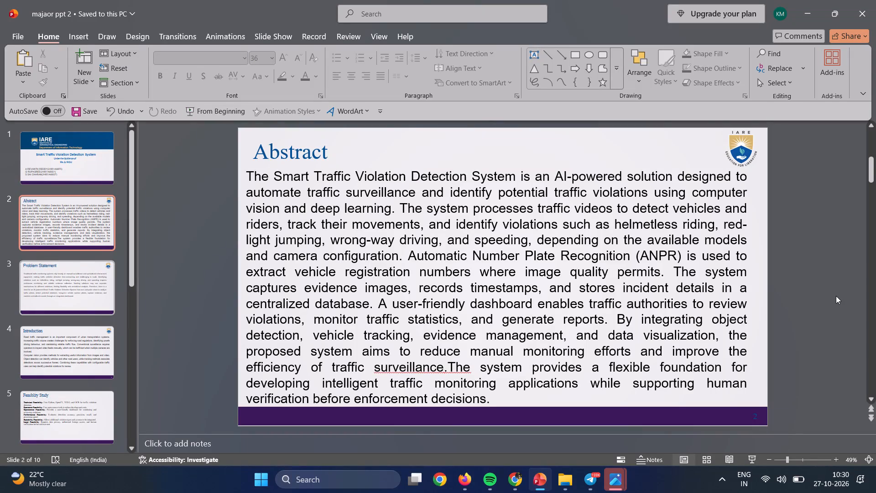
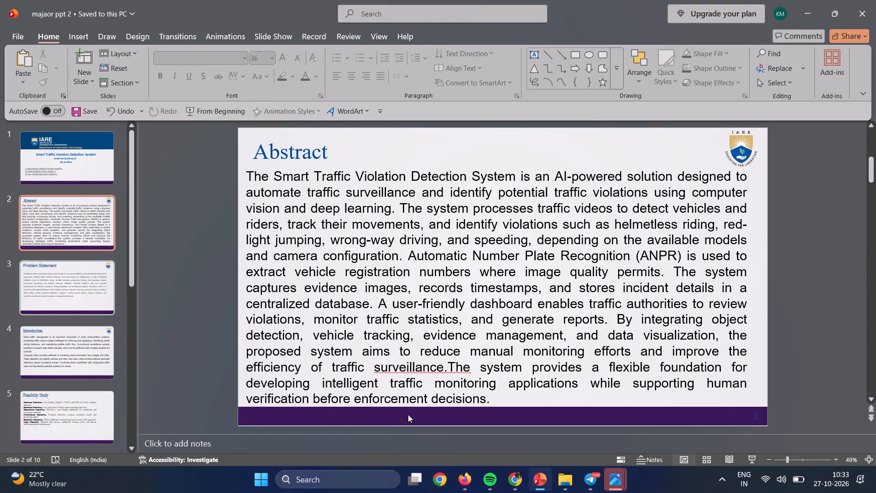
Open Windows search from the PowerPoint presentation.
{"action": "left_click", "coordinate": [347, 479]}
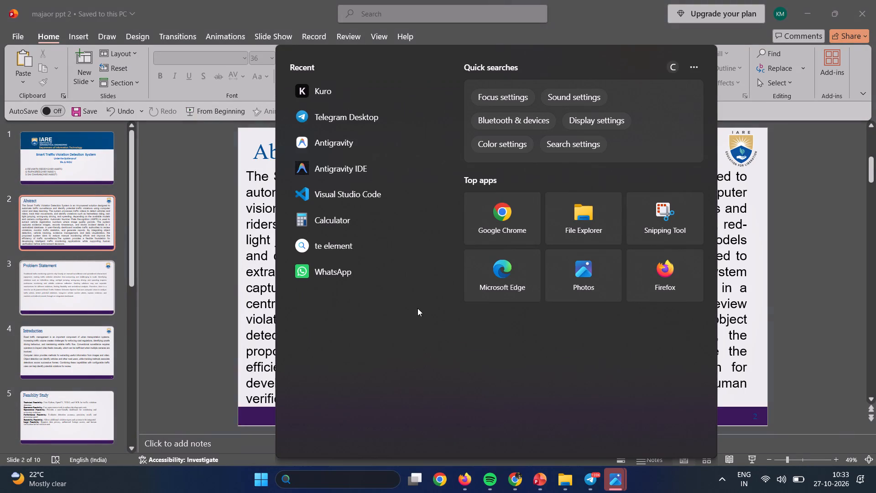
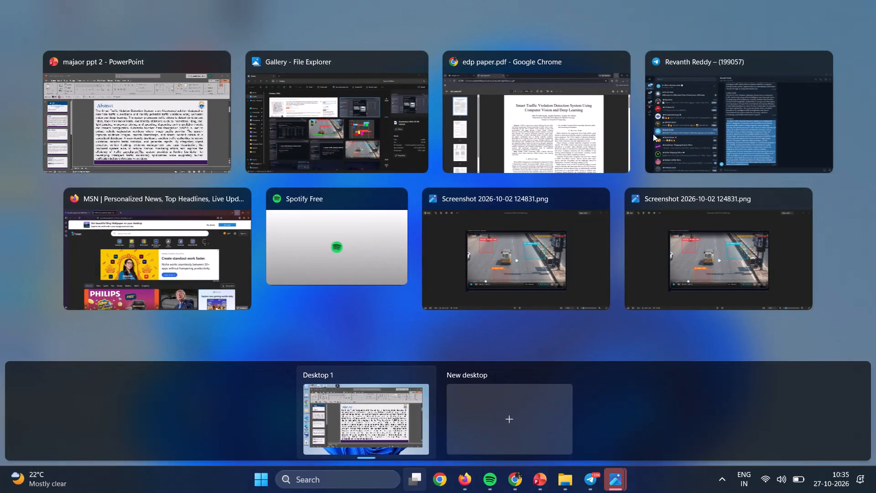
Close the open Spotify, Firefox MSN and Telegram windows, leaving the presentation, PDF, gallery and screenshot windows open.
{"action": "left_click", "coordinate": [400, 195]}
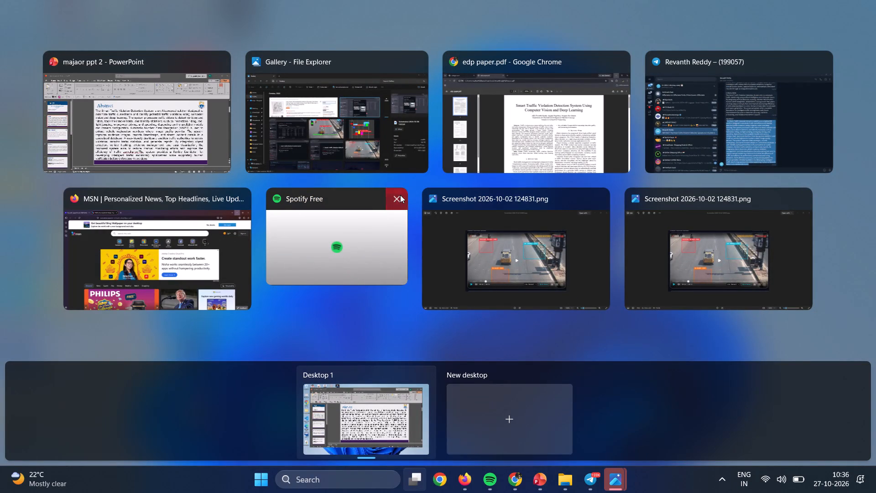
{"action": "left_click", "coordinate": [319, 194]}
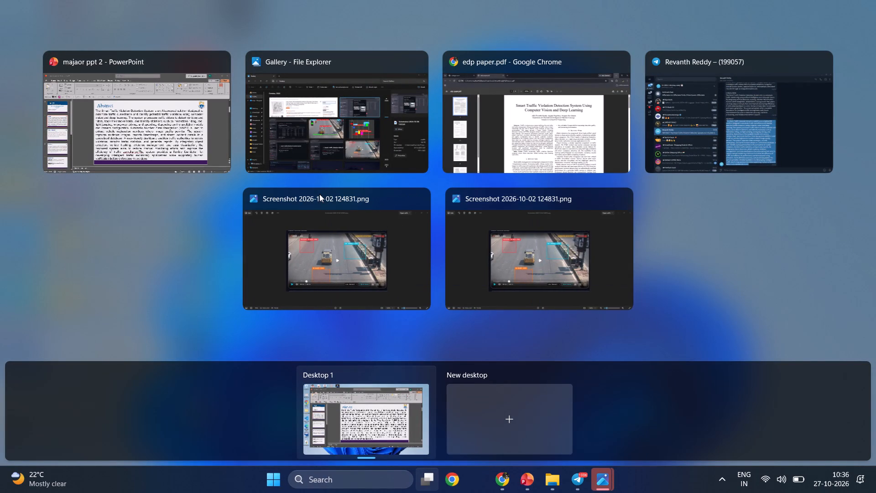
{"action": "left_click", "coordinate": [820, 58]}
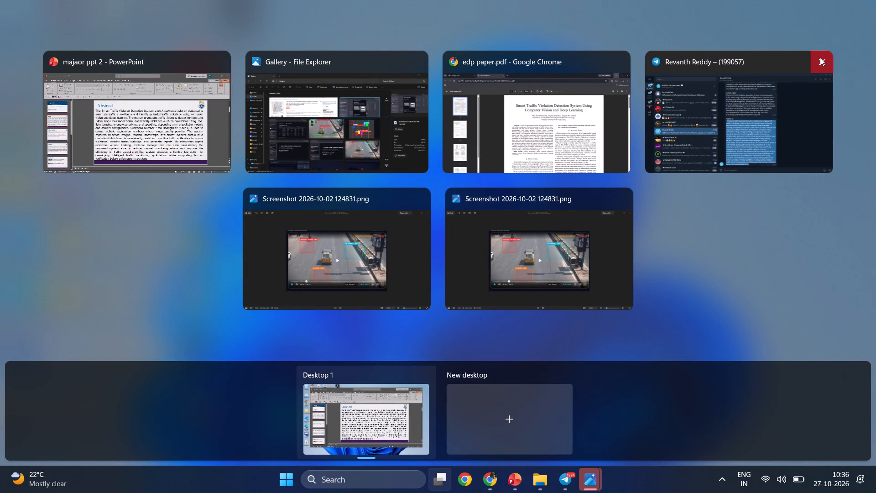